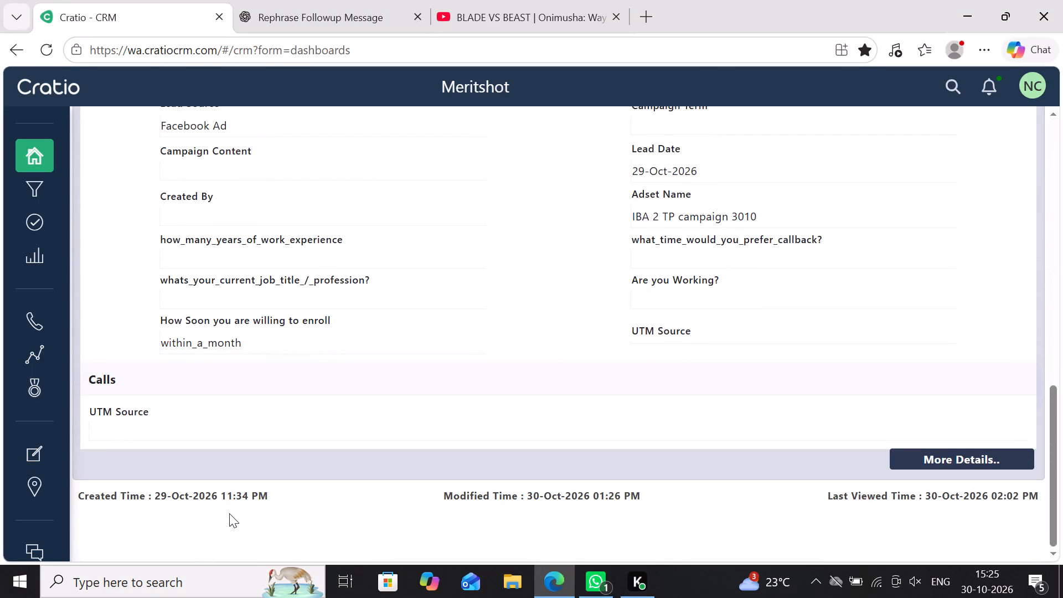
Open the currently displayed Investment Banking lead from Pune for editing and start its Next Follow-up Notes with "NA-Ni".
scroll(514, 369, "up", 20)
scroll(514, 369, "up", 20)
scroll(514, 369, "up", 20)
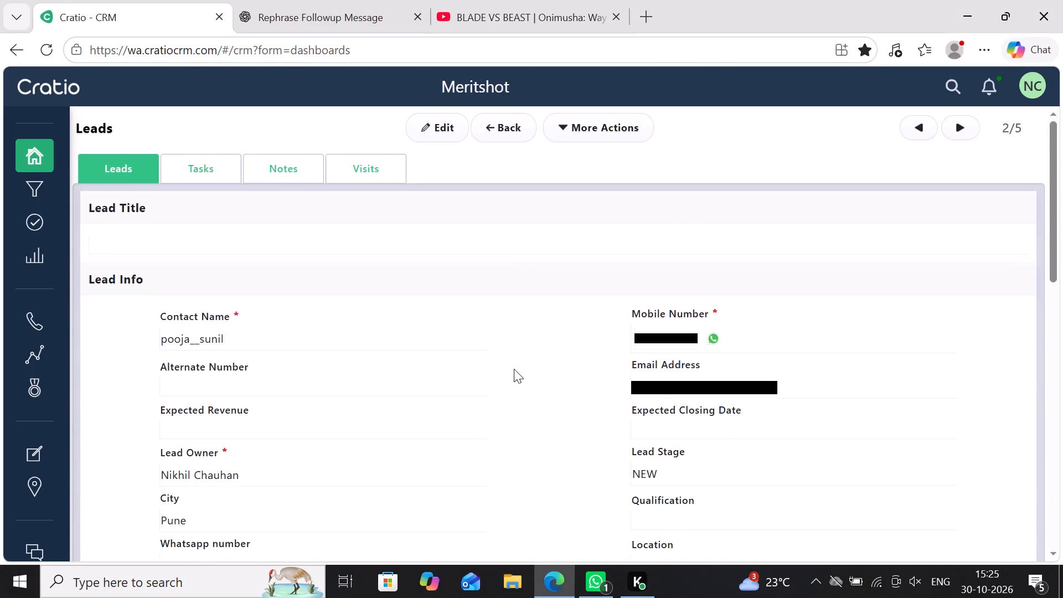
scroll(514, 369, "up", 20)
scroll(514, 369, "up", 20)
scroll(514, 369, "up", 1)
scroll(514, 360, "down", 20)
scroll(514, 360, "down", 20)
scroll(514, 360, "down", 20)
scroll(514, 360, "up", 4)
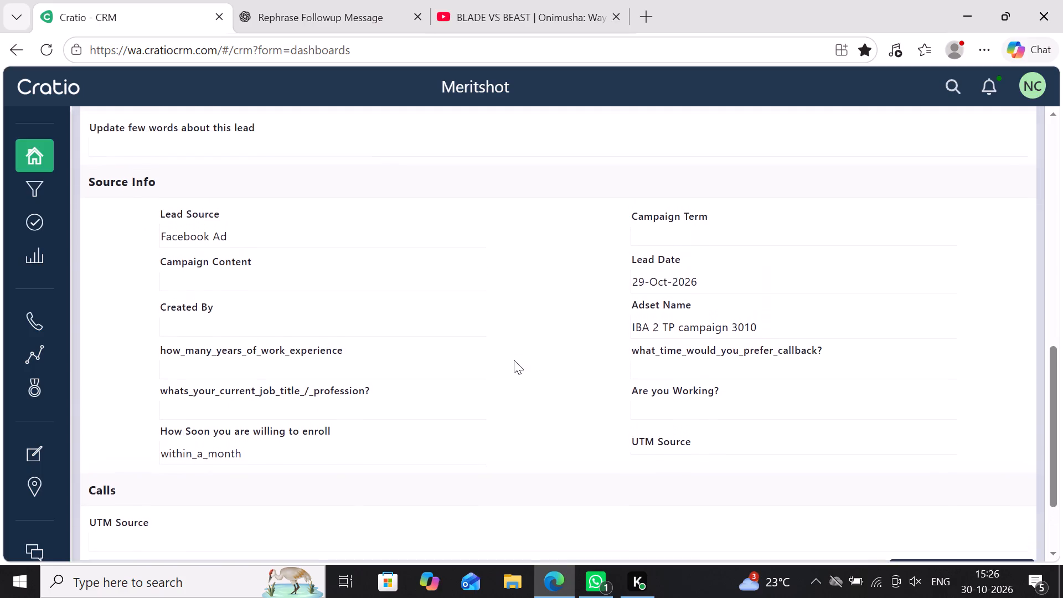
scroll(514, 360, "up", 20)
scroll(514, 360, "up", 17)
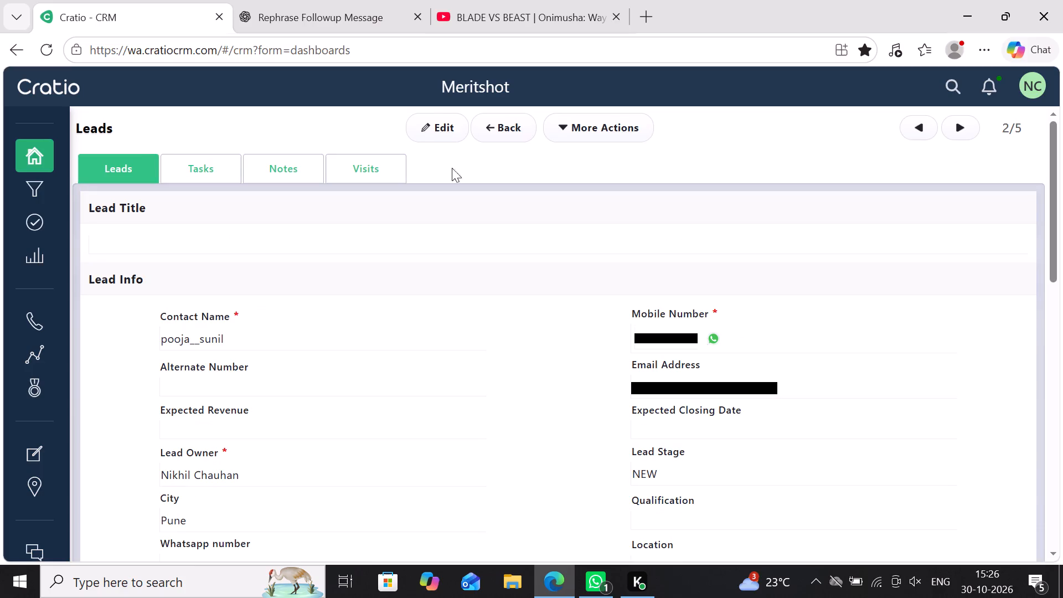
left_click(441, 122)
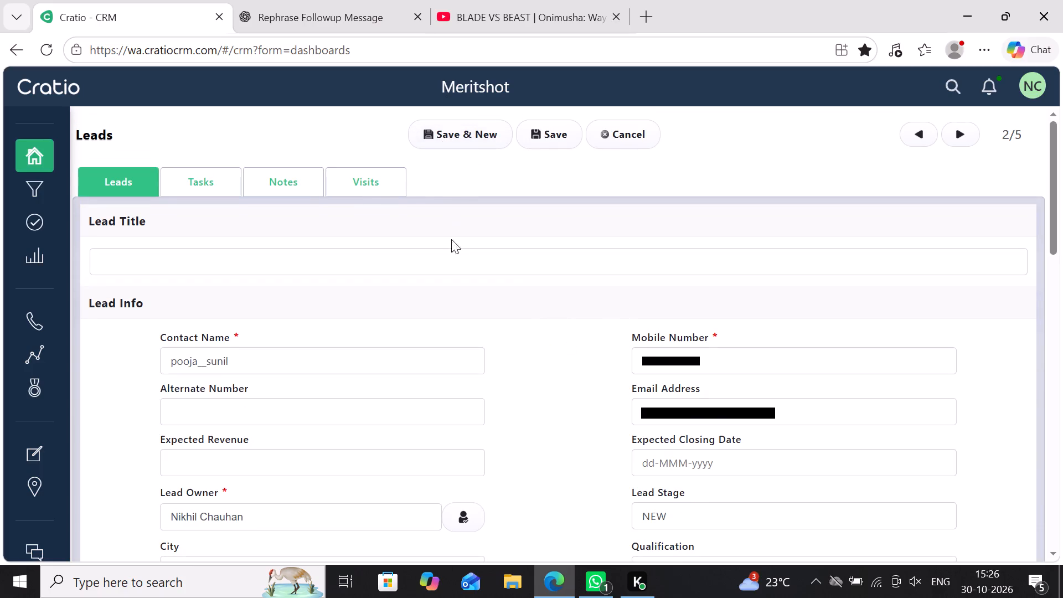
scroll(524, 365, "down", 10)
scroll(524, 365, "up", 2)
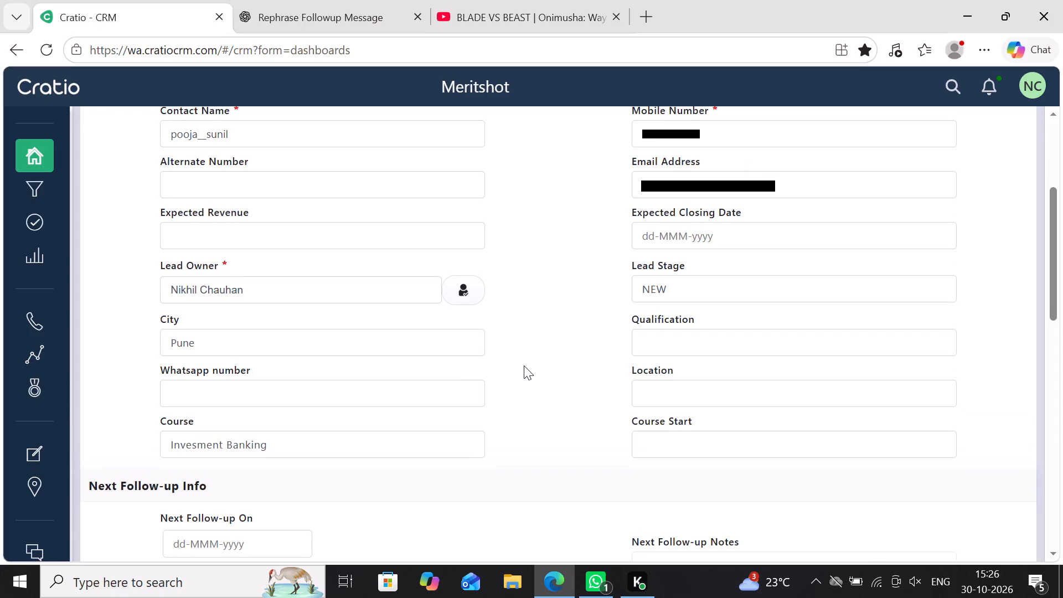
scroll(524, 365, "down", 3)
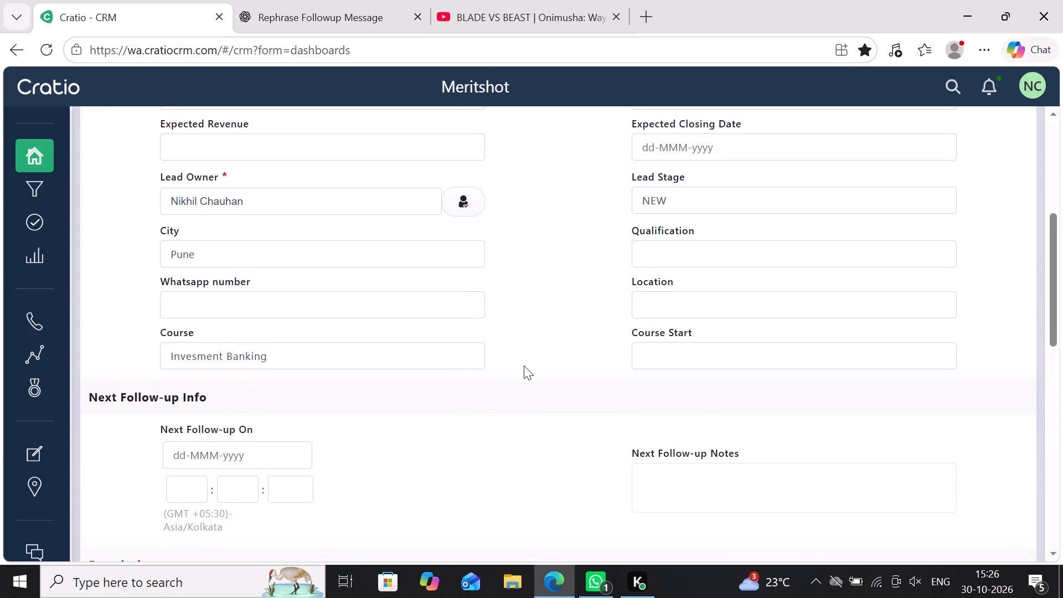
left_click(655, 484)
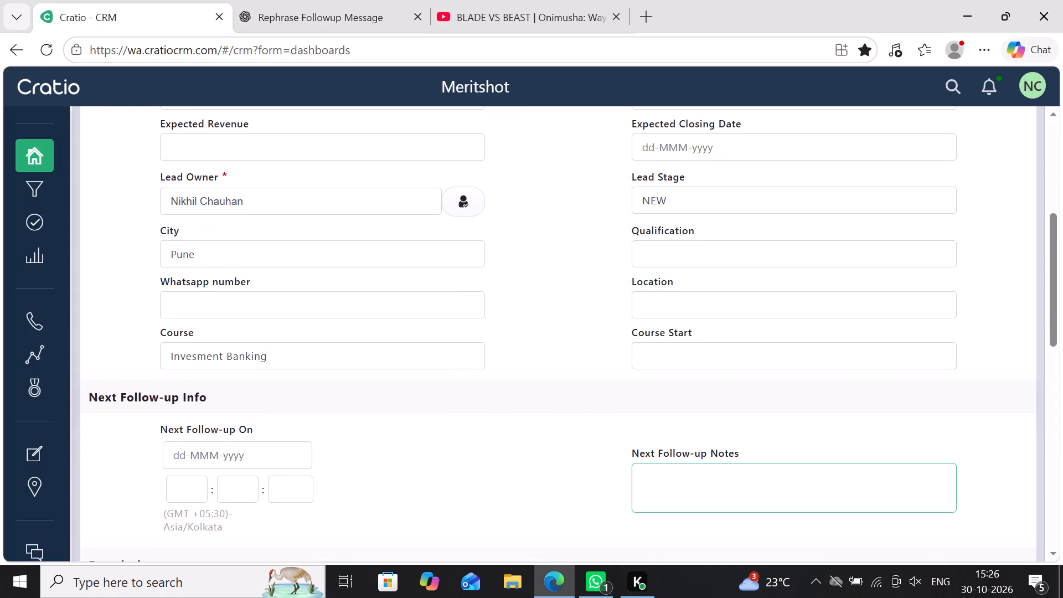
key("shift+n")
key("shift+a")
key("minus")
key("shift+n")
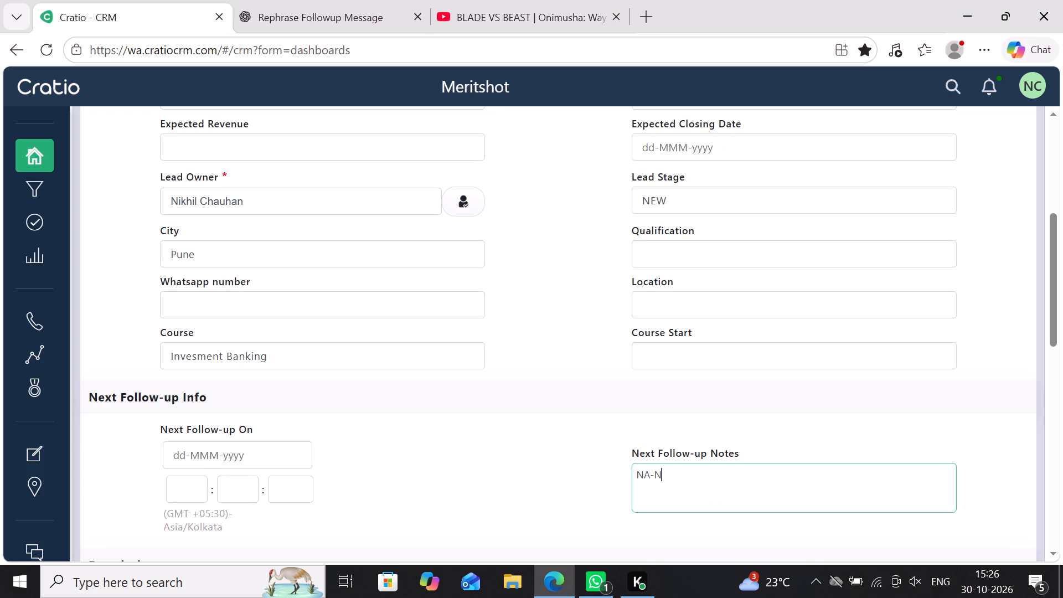
key("i")
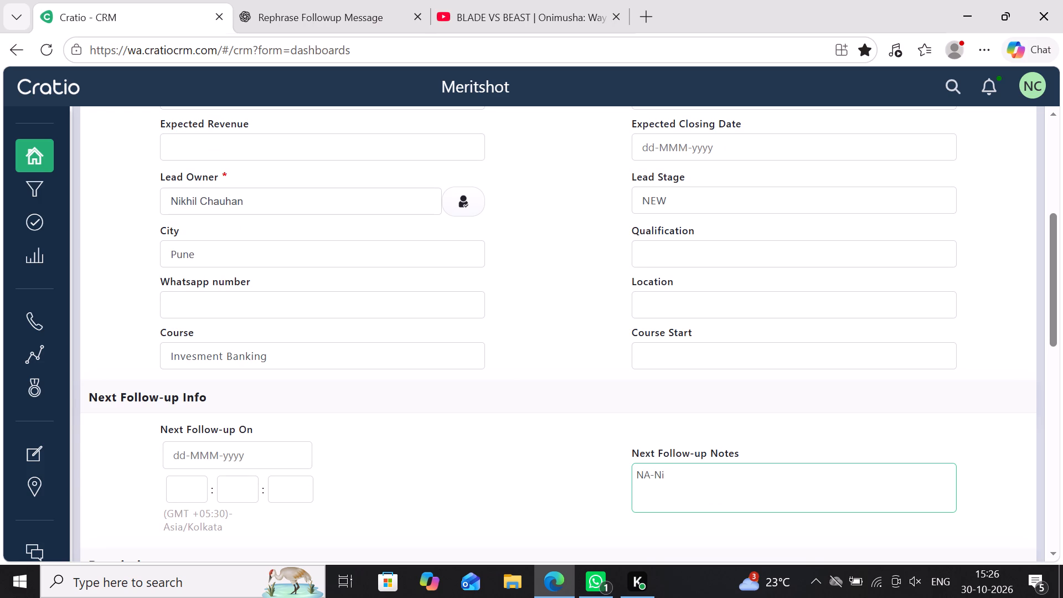
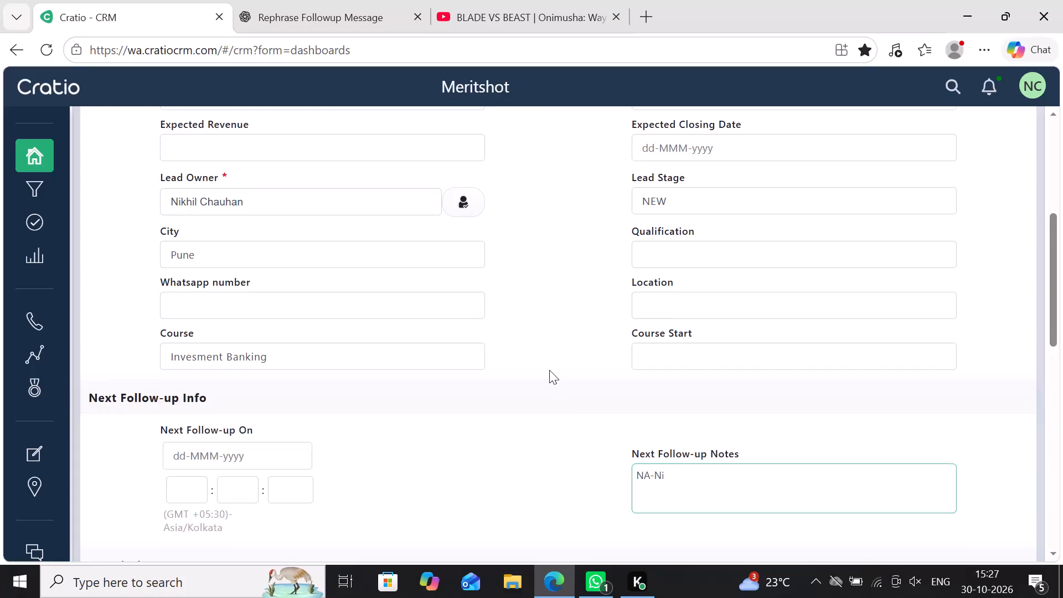
Save the Pune lead with its new follow-up note and return to a refreshed New Leads list.
scroll(549, 370, "up", 20)
scroll(549, 370, "up", 10)
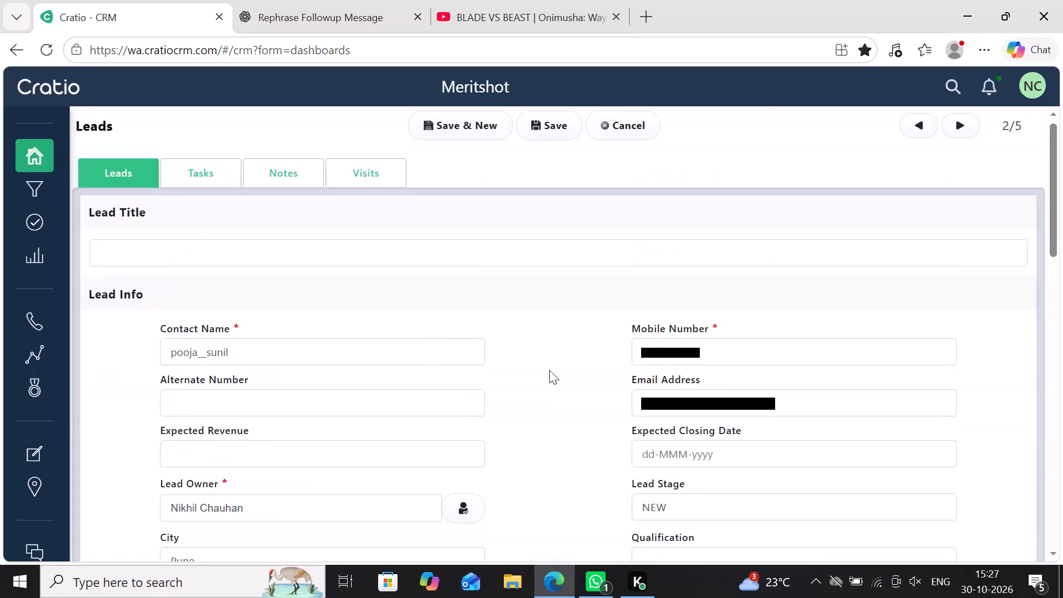
scroll(549, 370, "up", 20)
scroll(549, 370, "up", 10)
left_click(554, 136)
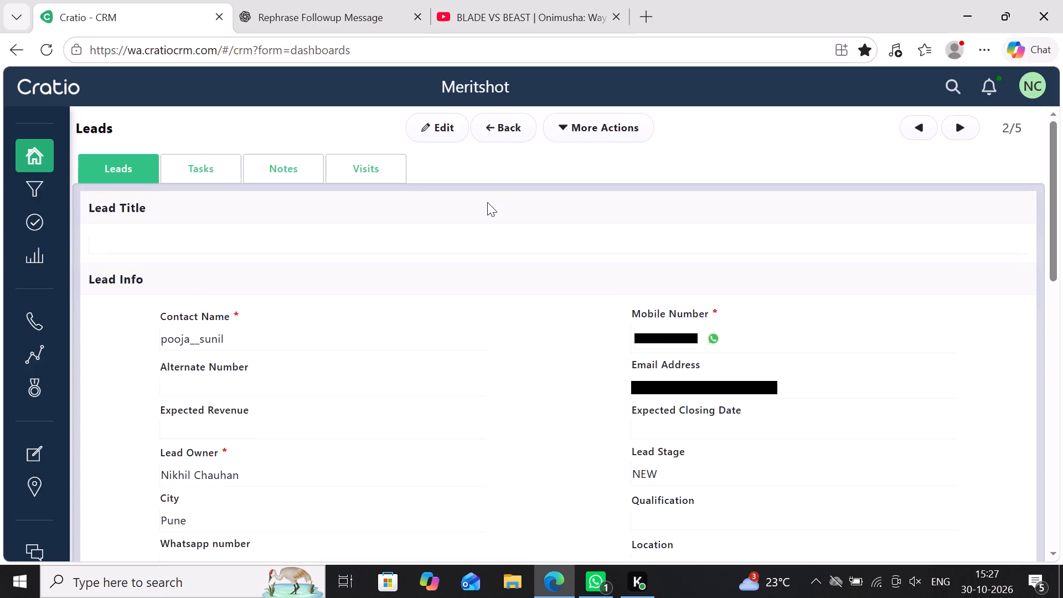
left_click(497, 138)
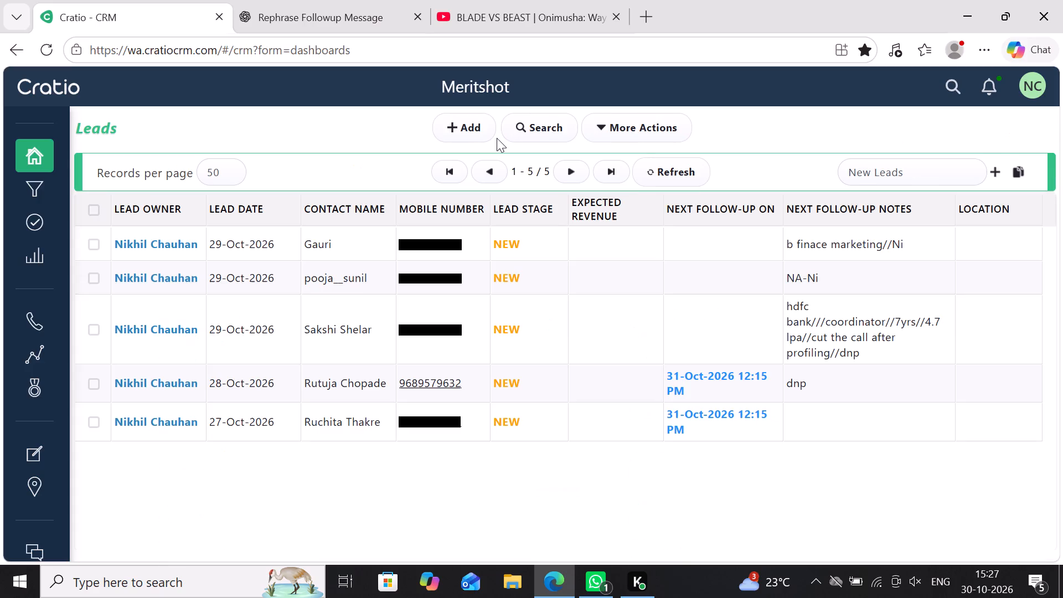
left_click(688, 174)
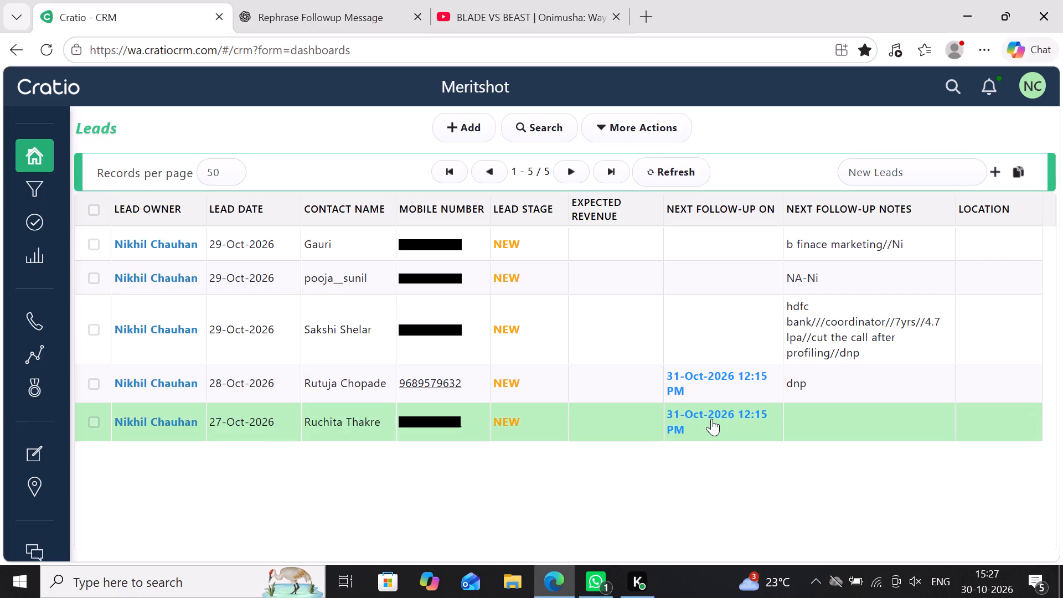
Open the New Leads record dated 27-Oct-2026 for editing and go to its Next Follow-up Info.
left_click(711, 419)
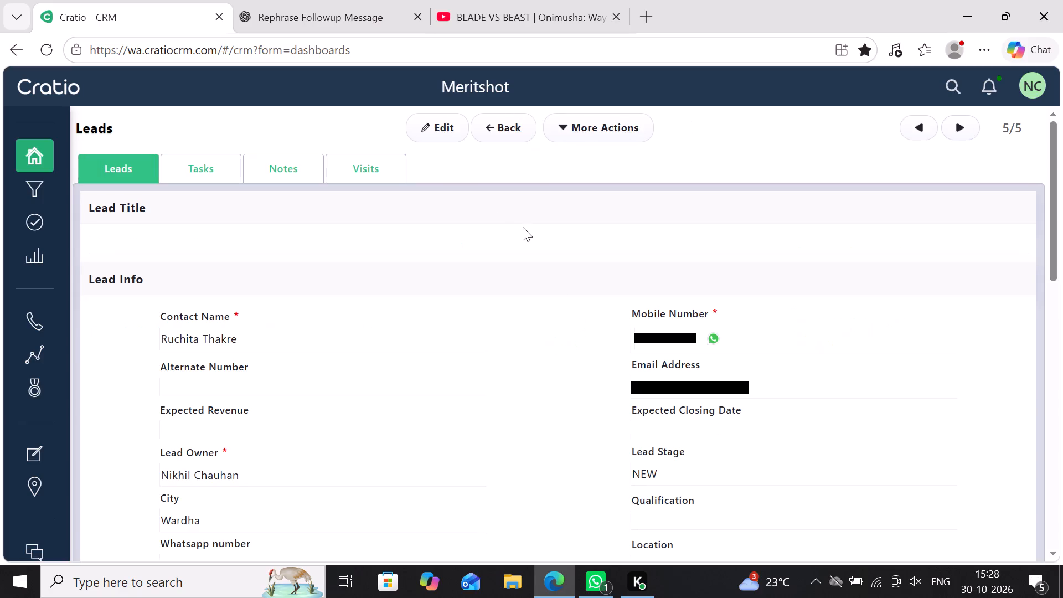
left_click(437, 132)
scroll(523, 396, "down", 7)
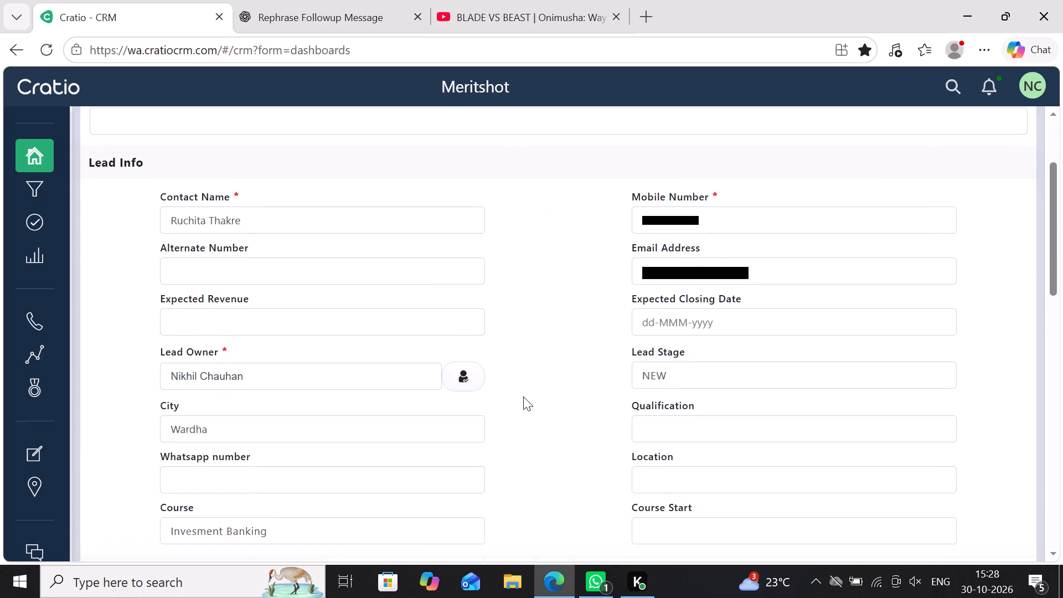
scroll(523, 396, "down", 4)
scroll(523, 396, "up", 1)
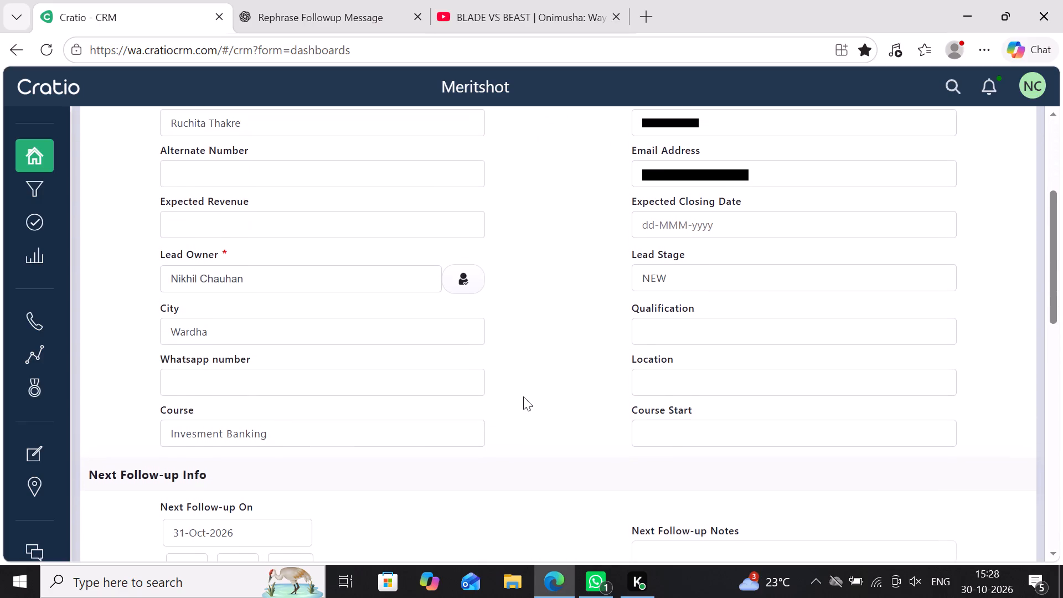
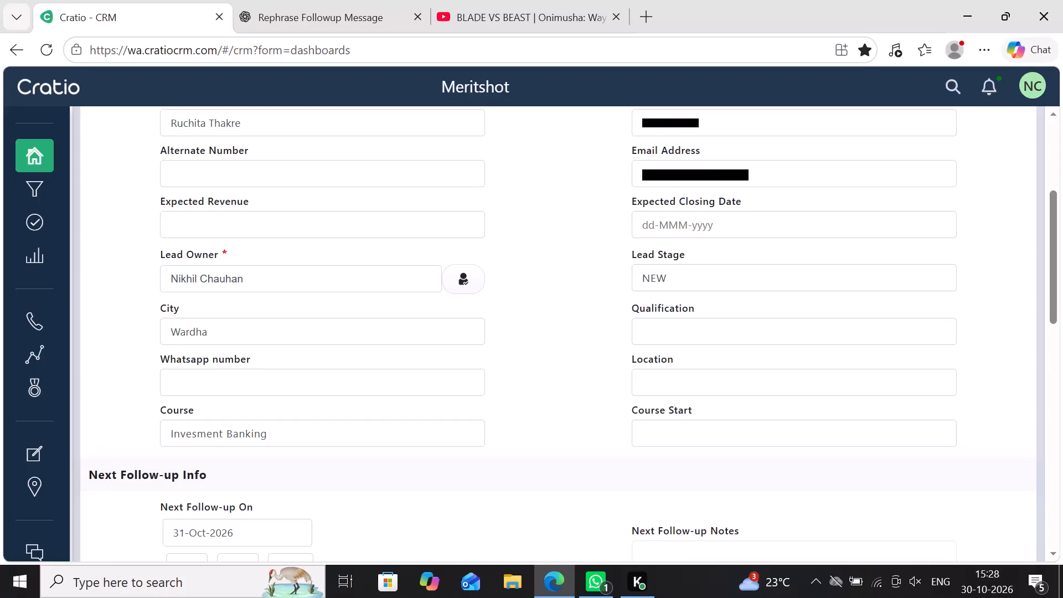
Enter "cb tomo. 11-12 pm" as the Wardha lead's next follow-up note and save the record.
left_click(648, 548)
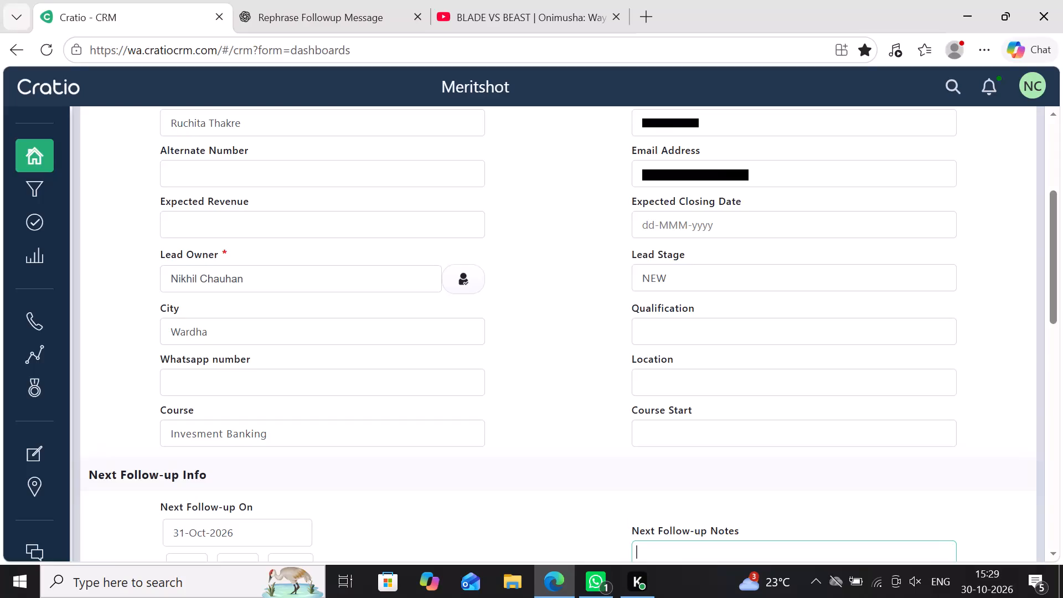
type("cb tomo.")
key("space")
type("11-12")
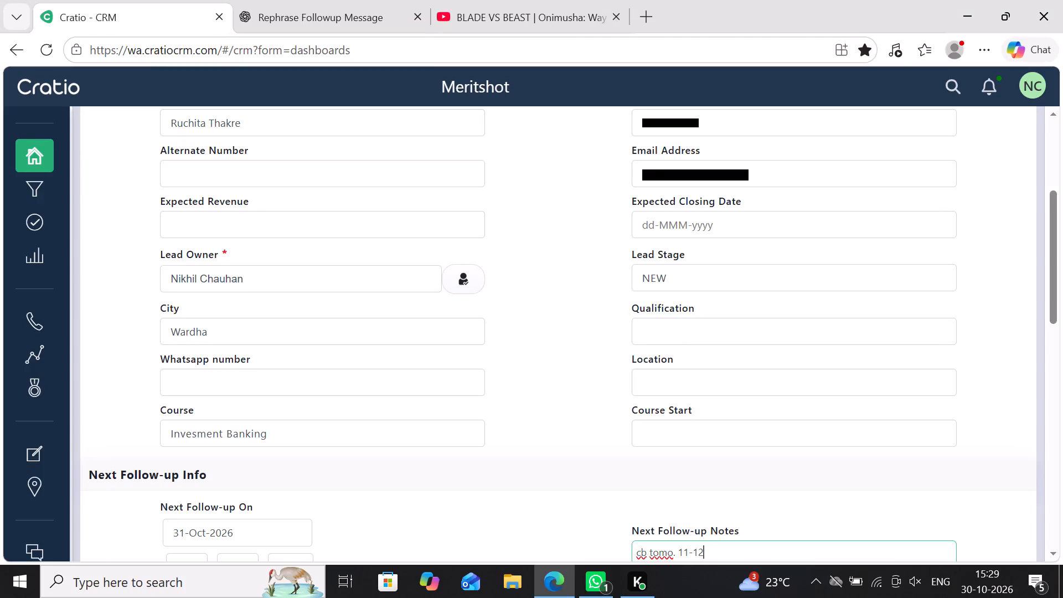
key("space")
key("p")
key("m")
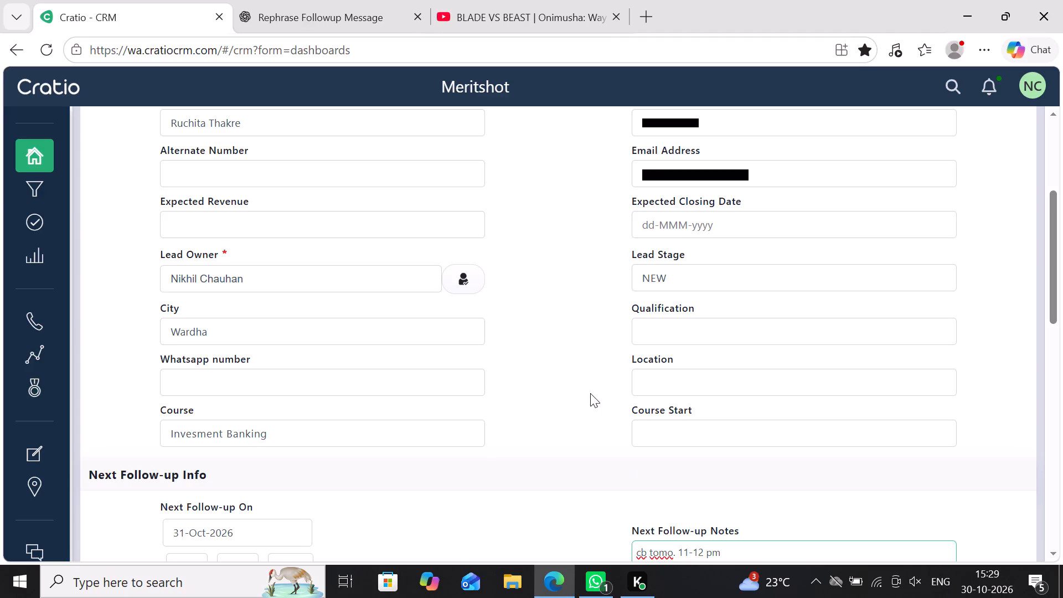
scroll(591, 393, "up", 20)
scroll(591, 393, "up", 20)
scroll(591, 393, "up", 4)
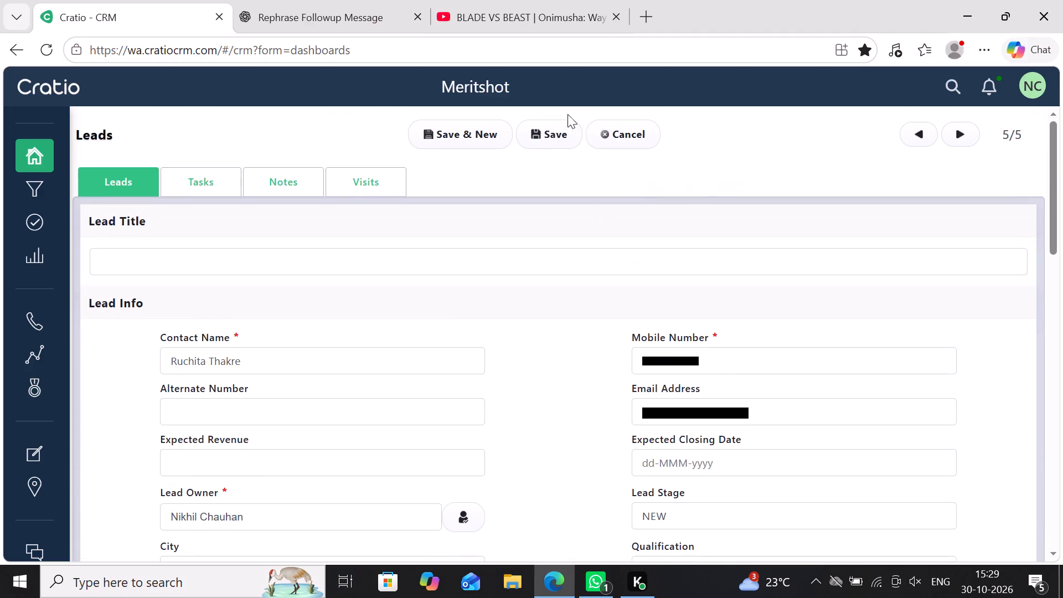
left_click(546, 131)
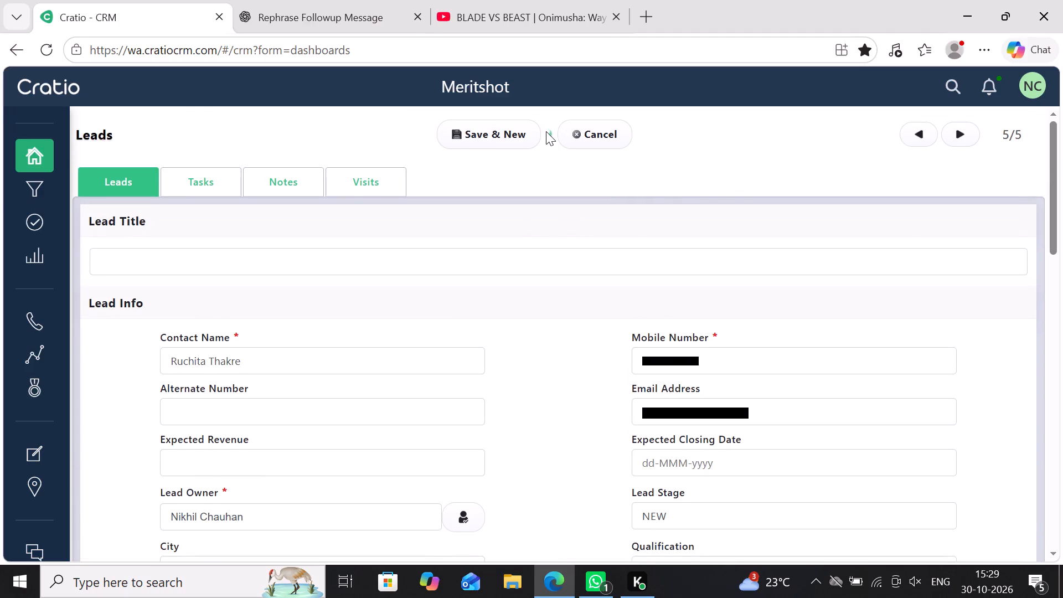
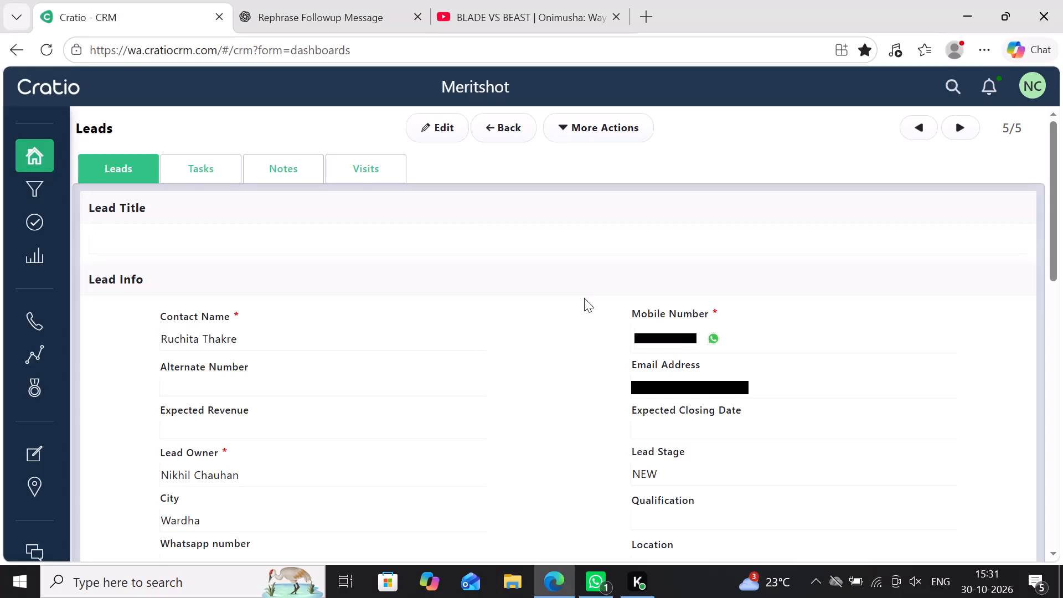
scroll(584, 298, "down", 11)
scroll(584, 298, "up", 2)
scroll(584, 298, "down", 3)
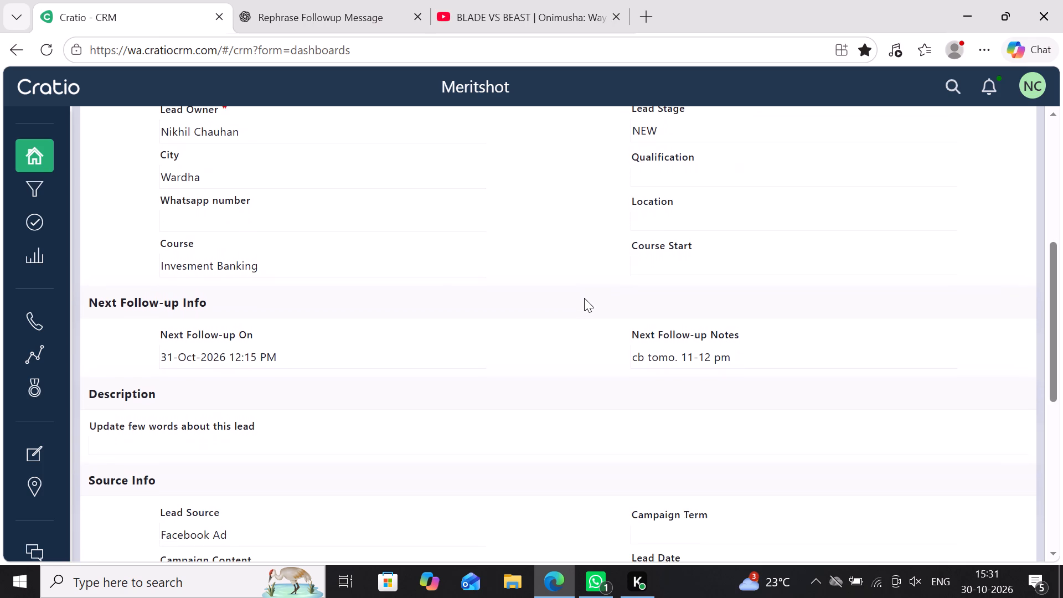
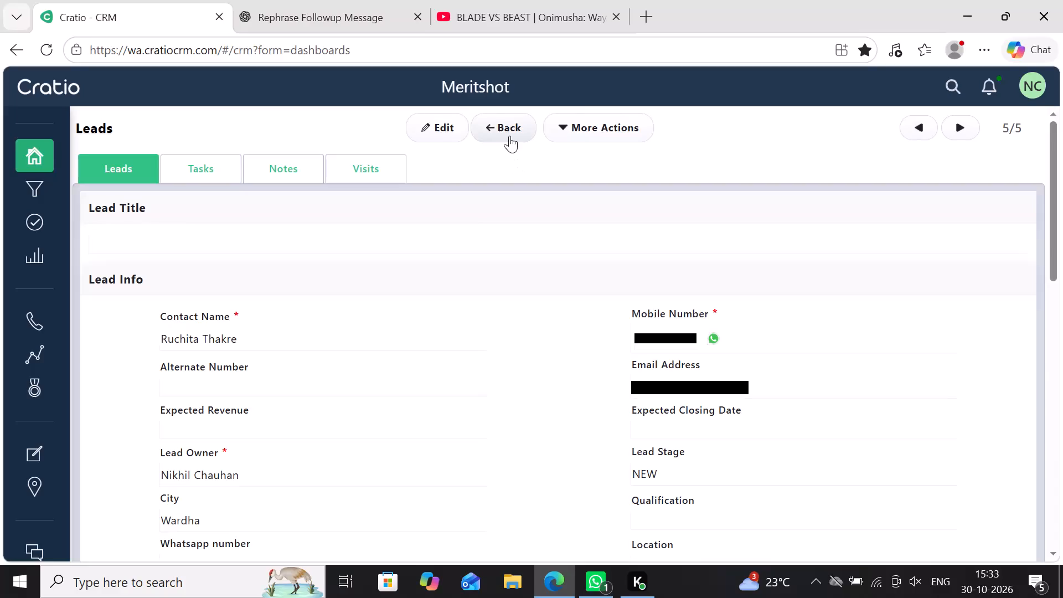
Leave the new leads list and open the Follow Up leads from the dashboard's Leads Summary.
left_click(509, 136)
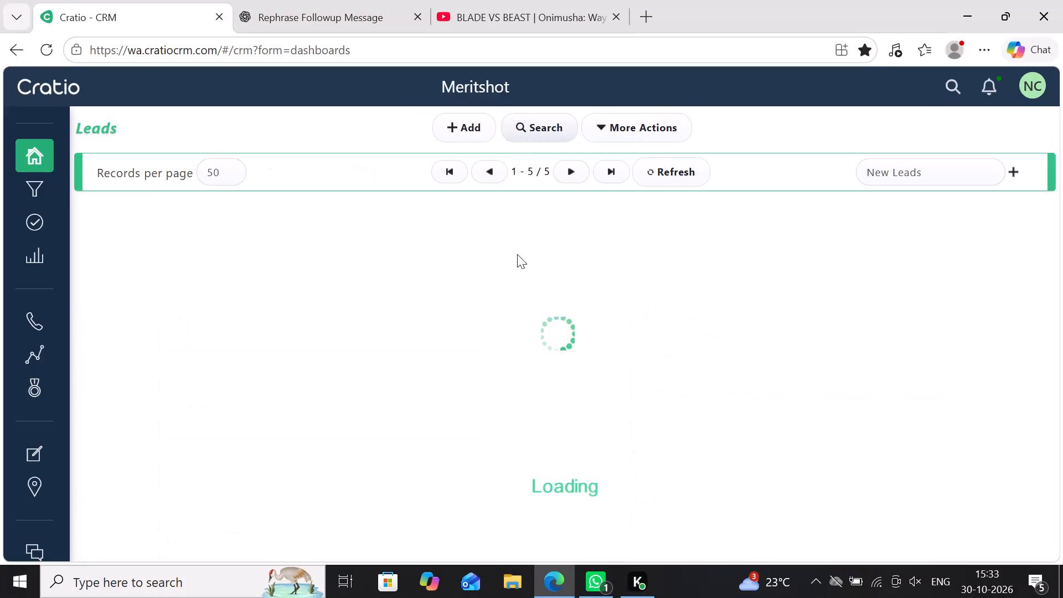
scroll(536, 384, "down", 3)
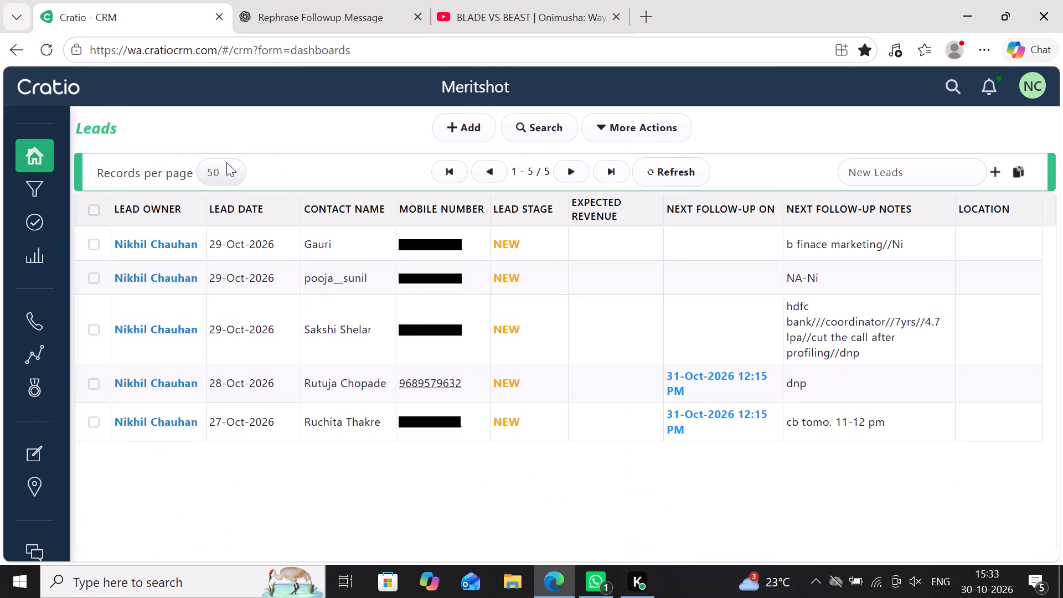
left_click(50, 156)
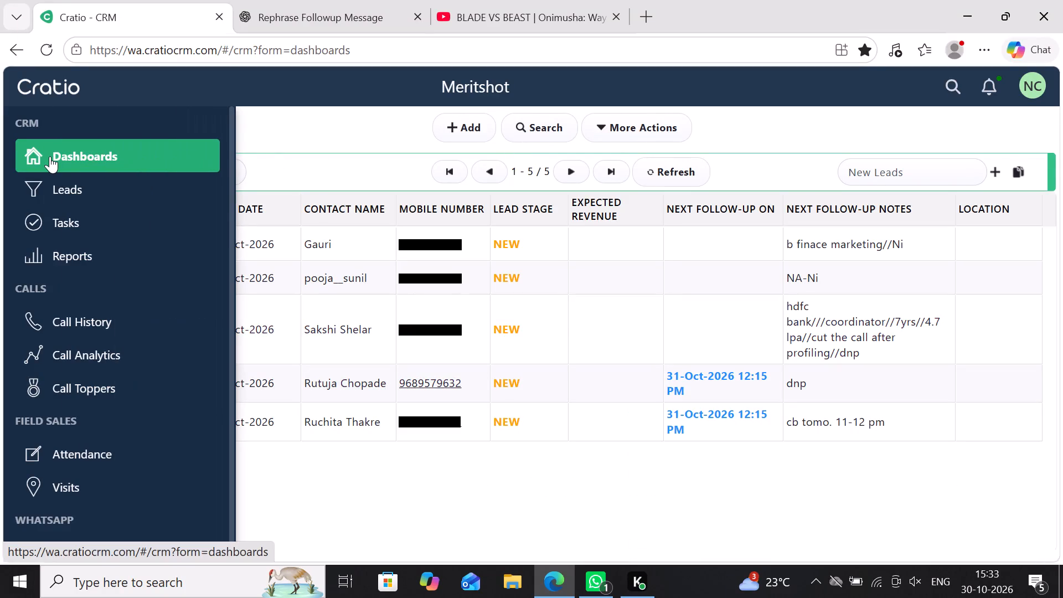
left_click(50, 156)
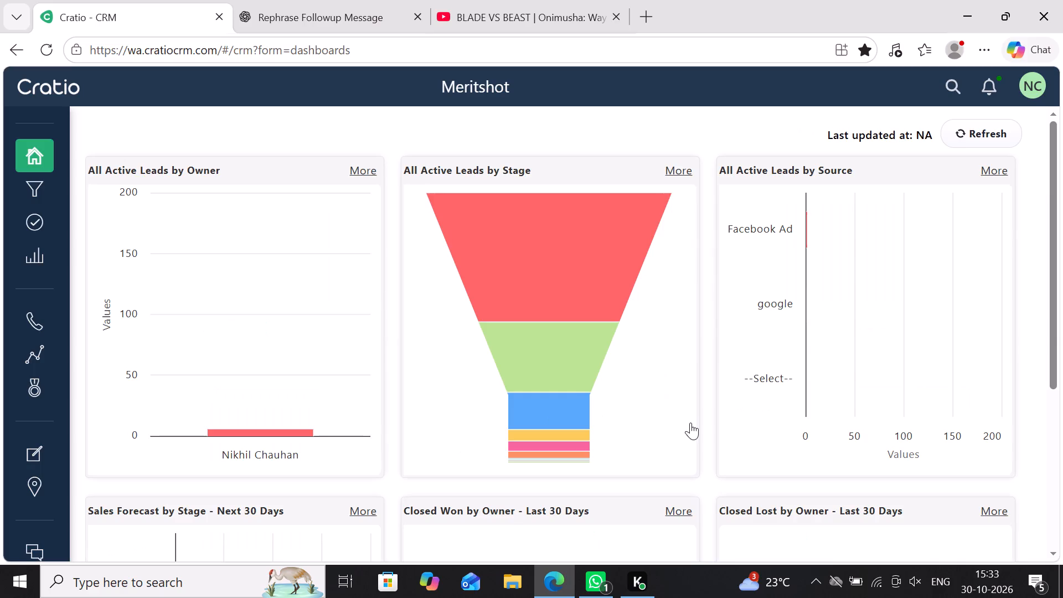
scroll(821, 414, "down", 4)
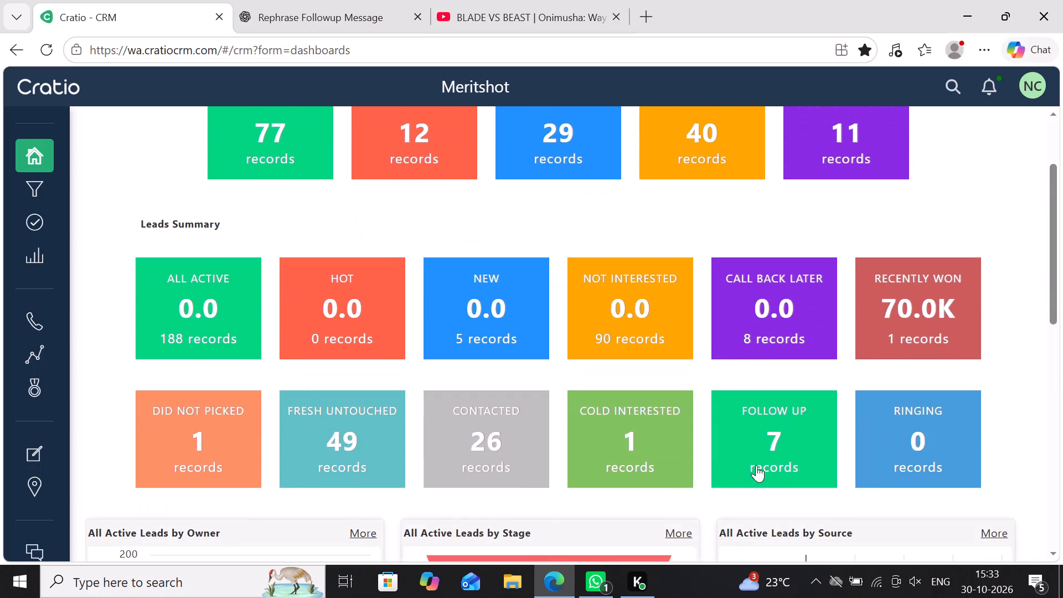
left_click(766, 457)
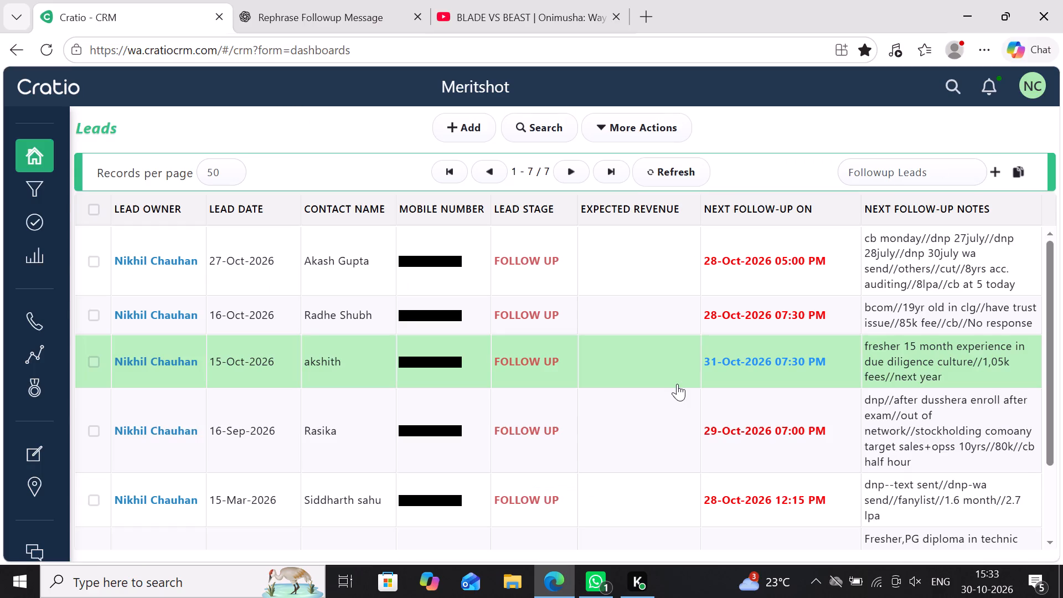
View the record of the follow-up lead dated 27-Oct-2026, return to the list and look through the follow-up leads.
left_click(626, 231)
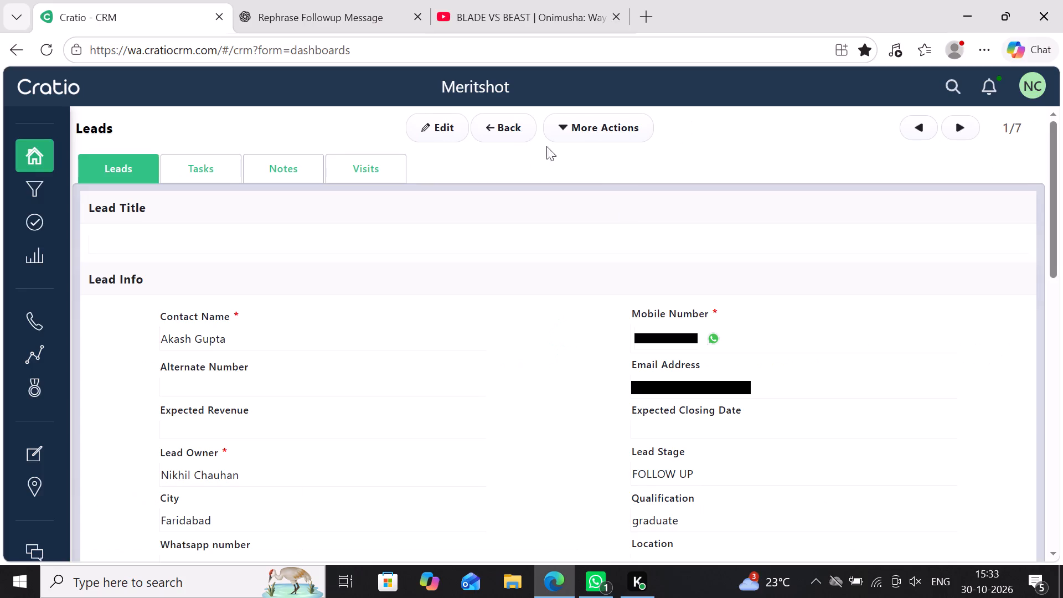
left_click(509, 130)
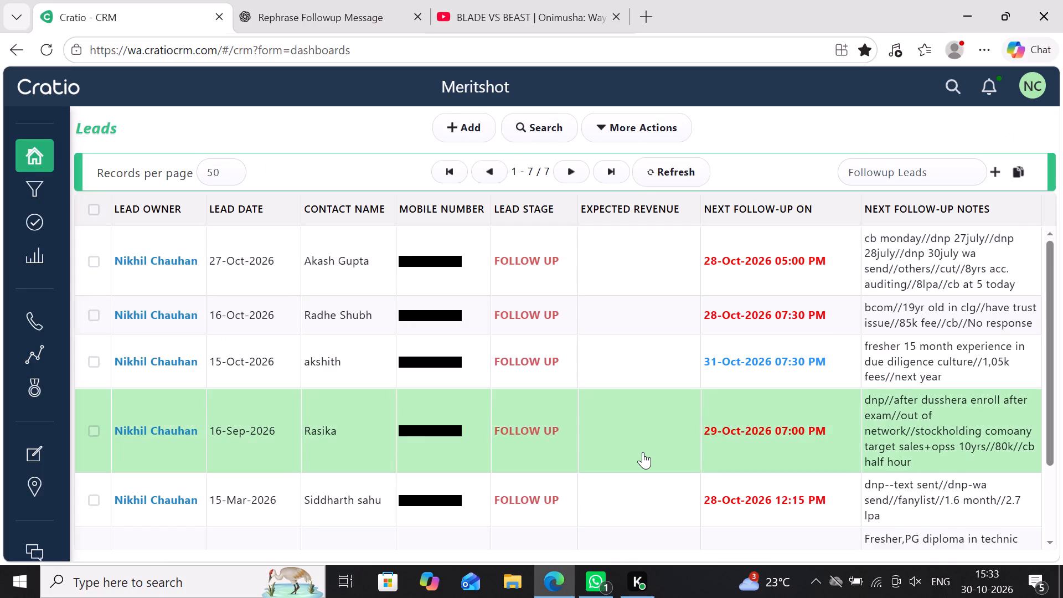
scroll(643, 452, "down", 20)
scroll(643, 452, "down", 20)
scroll(643, 452, "down", 20)
scroll(643, 452, "up", 20)
scroll(643, 452, "up", 20)
scroll(643, 452, "up", 20)
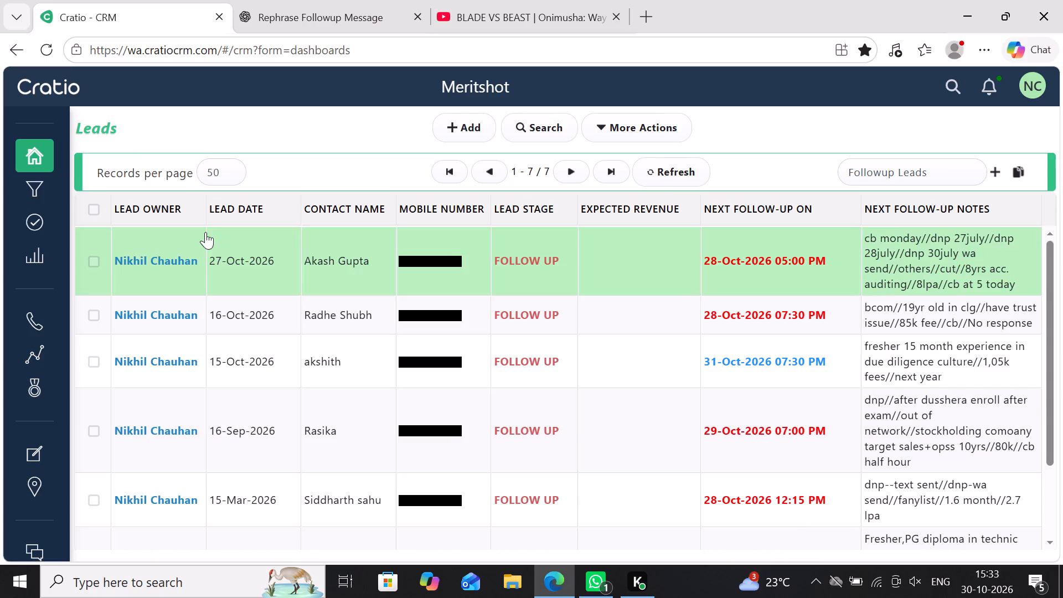
Start a mass edit of all the follow-up leads and set the Next Follow-up On date to 03-Nov-2026.
left_click(95, 209)
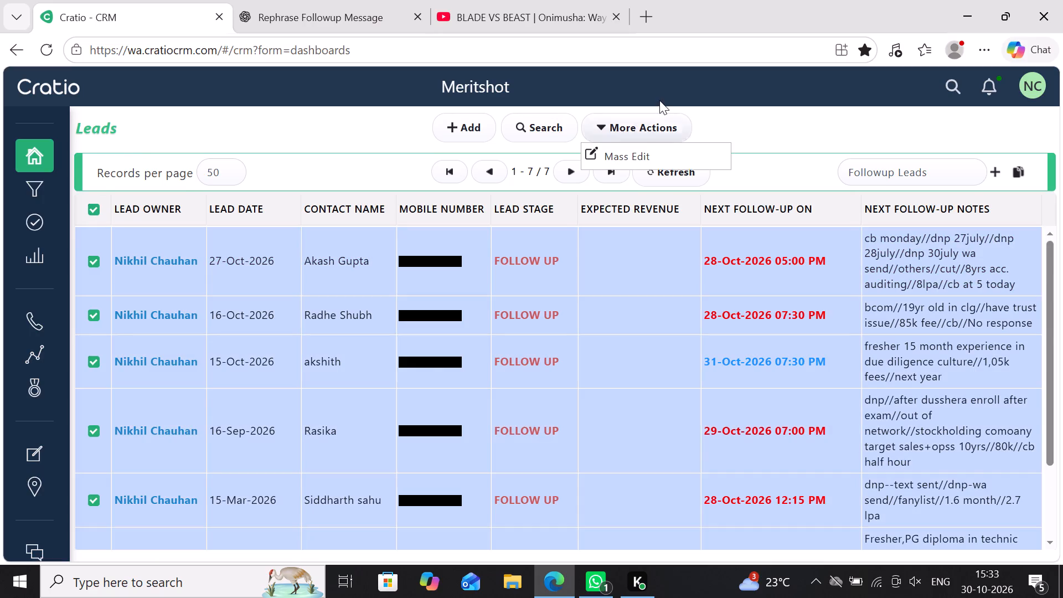
left_click(634, 153)
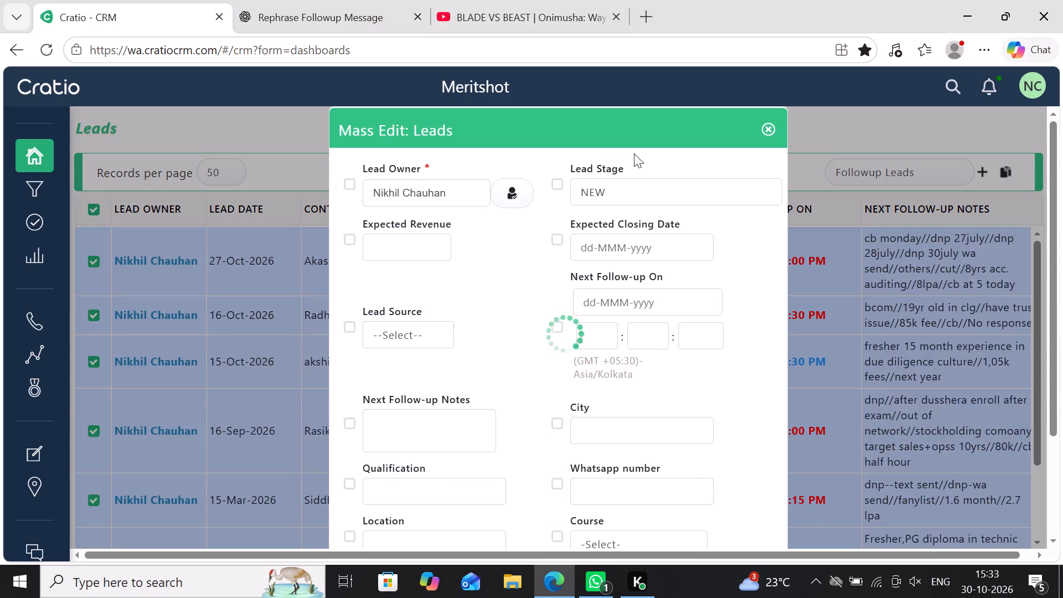
left_click(556, 327)
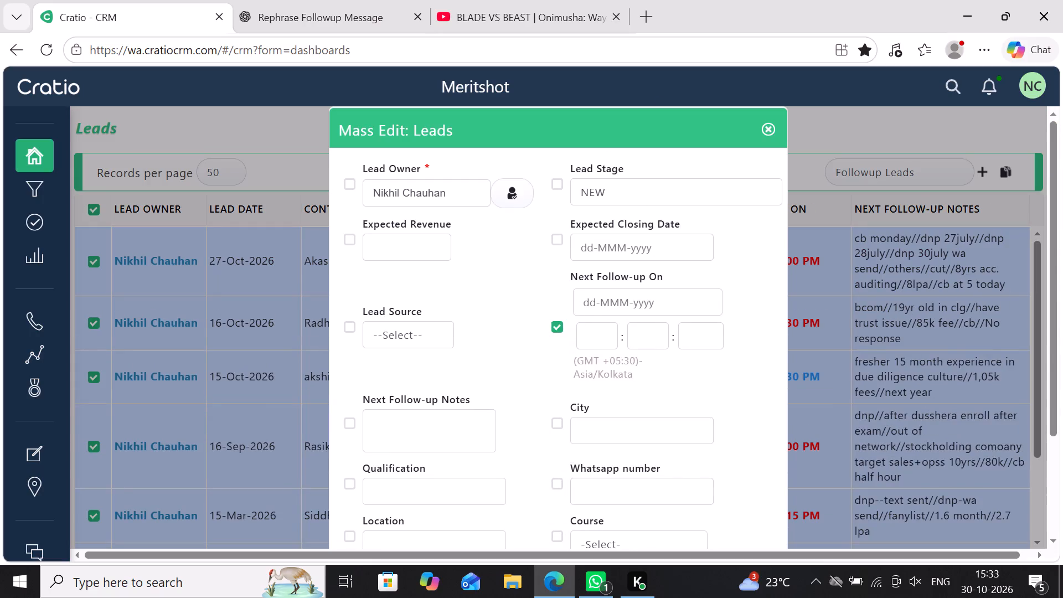
left_click(634, 295)
scroll(633, 393, "down", 5)
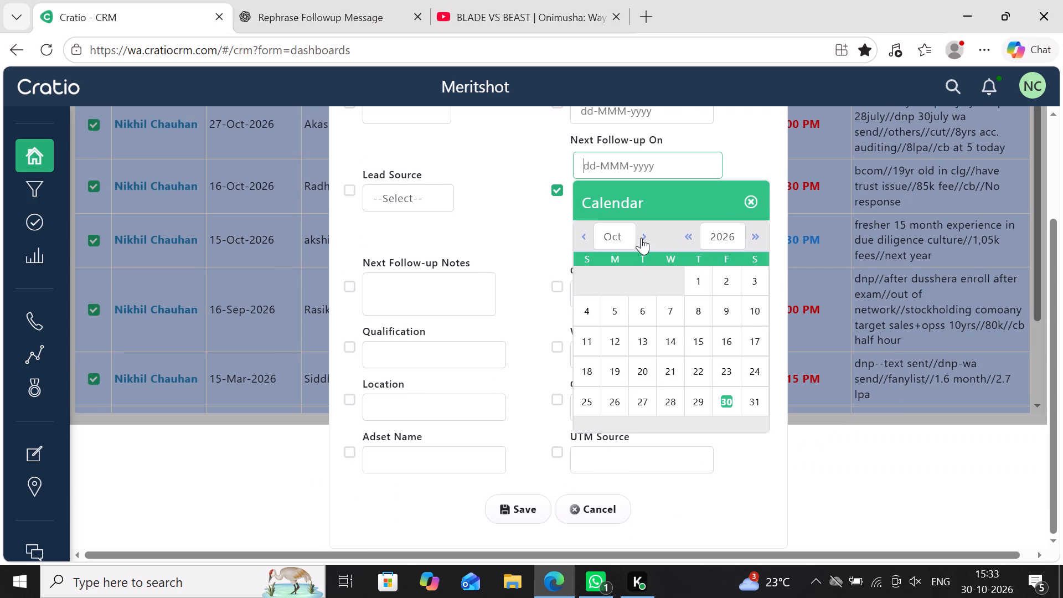
left_click(641, 238)
left_click(642, 282)
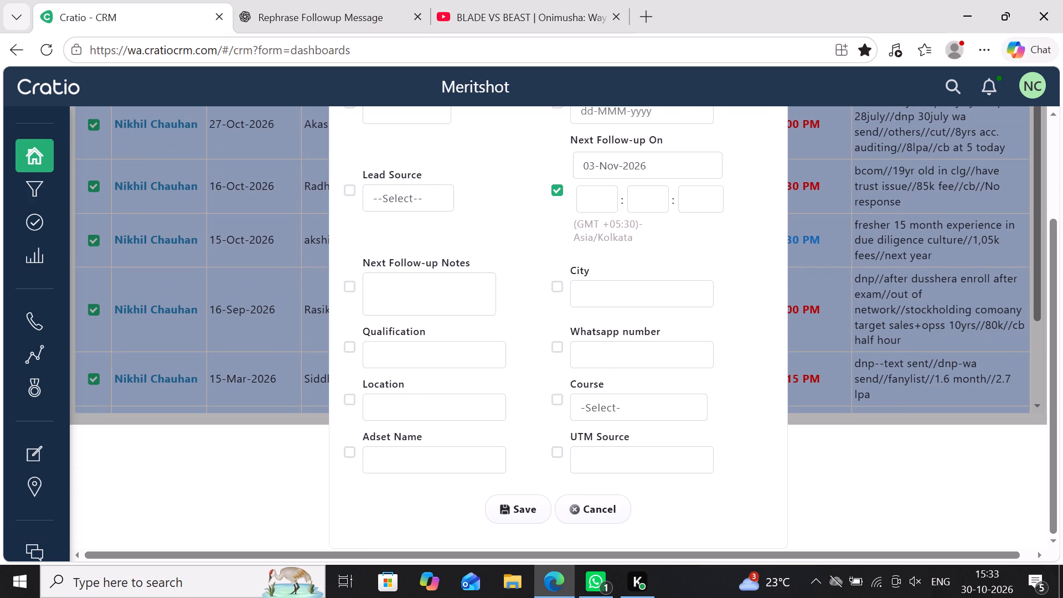
Set the mass edit's next follow-up time to 07:30 PM and save the change for all selected leads.
left_click(602, 202)
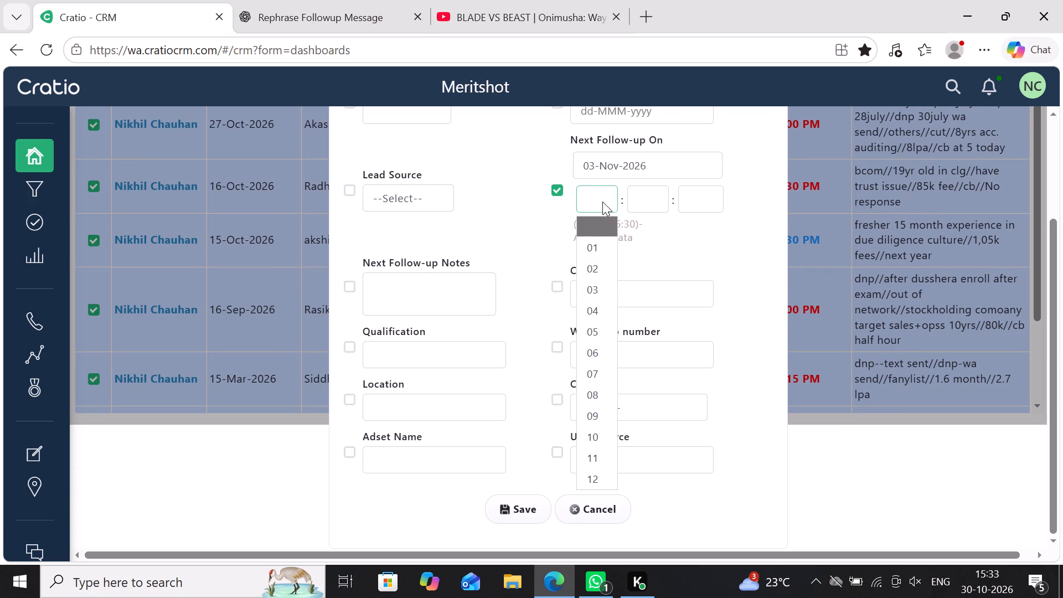
left_click(591, 369)
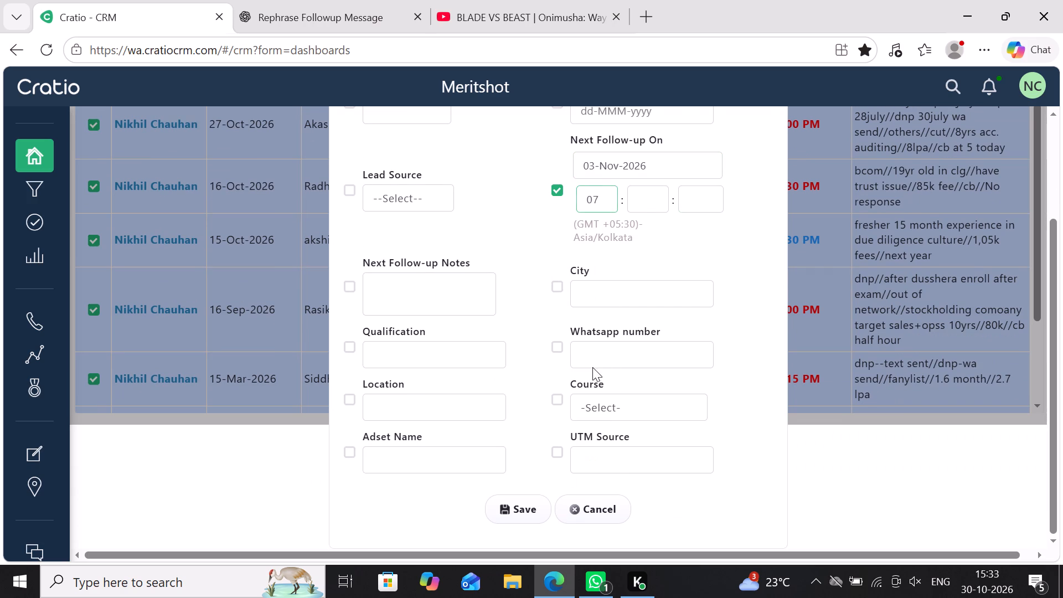
left_click(643, 192)
scroll(642, 294, "down", 5)
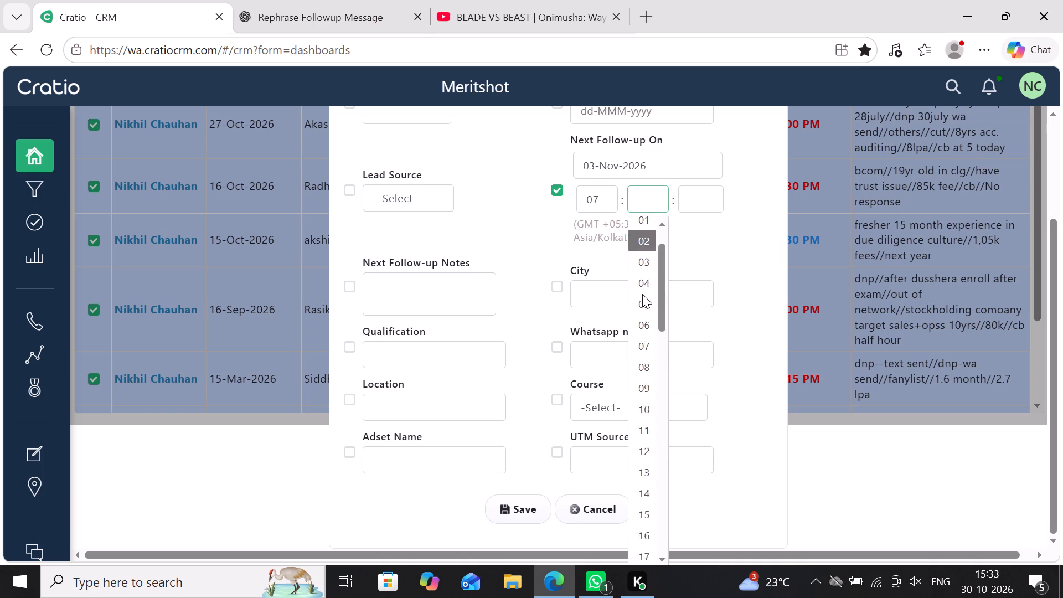
scroll(642, 294, "down", 5)
left_click(646, 316)
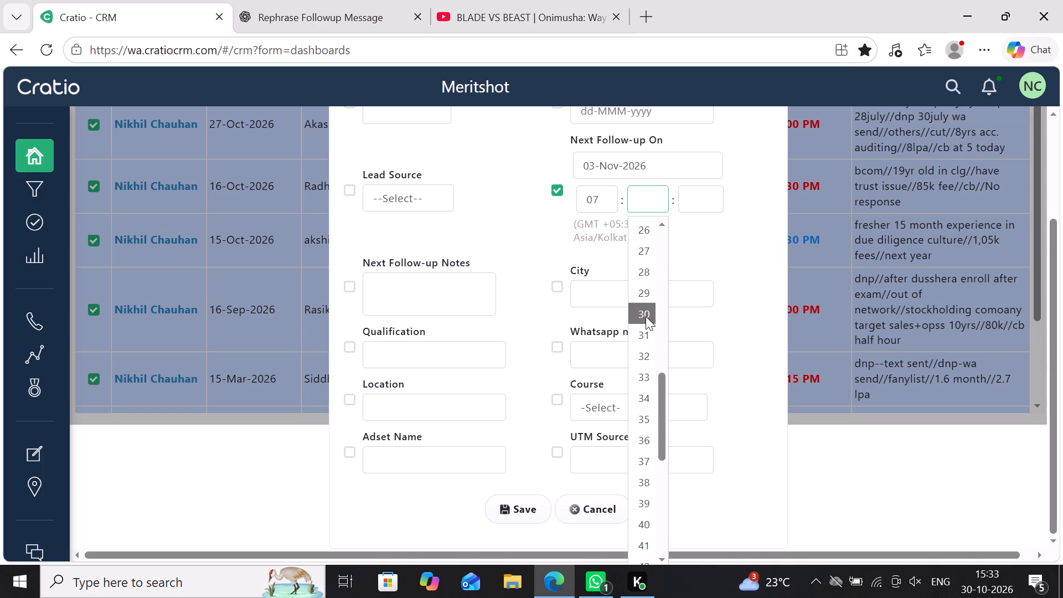
left_click(698, 197)
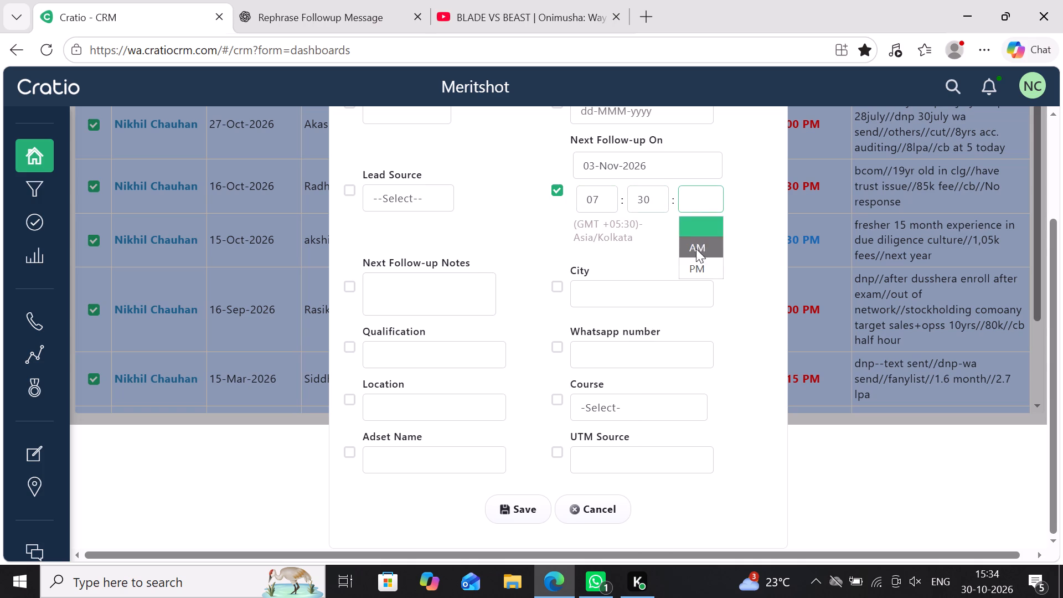
left_click(696, 264)
scroll(696, 264, "down", 4)
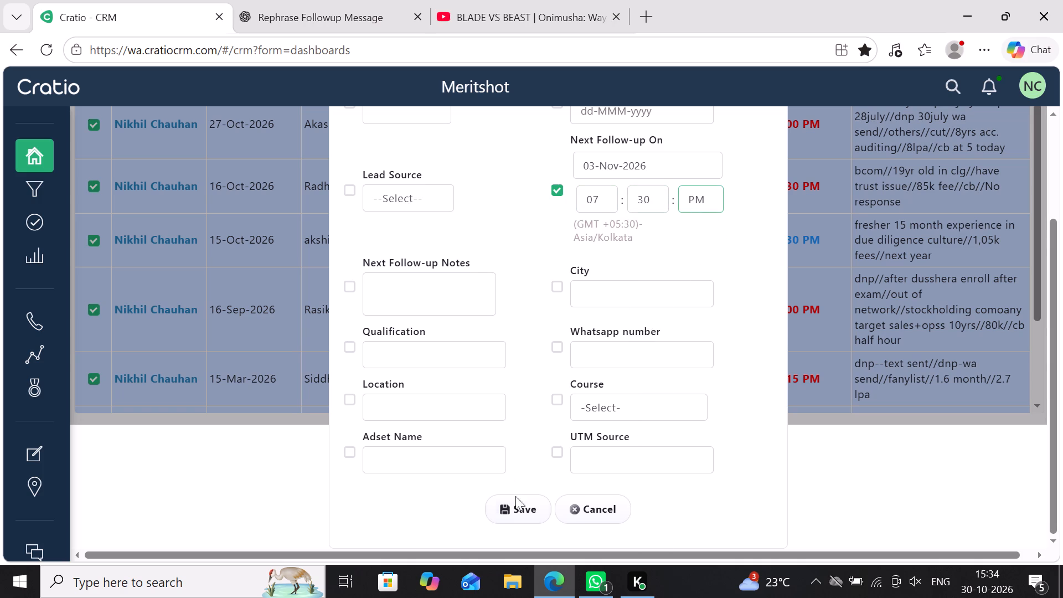
left_click(518, 507)
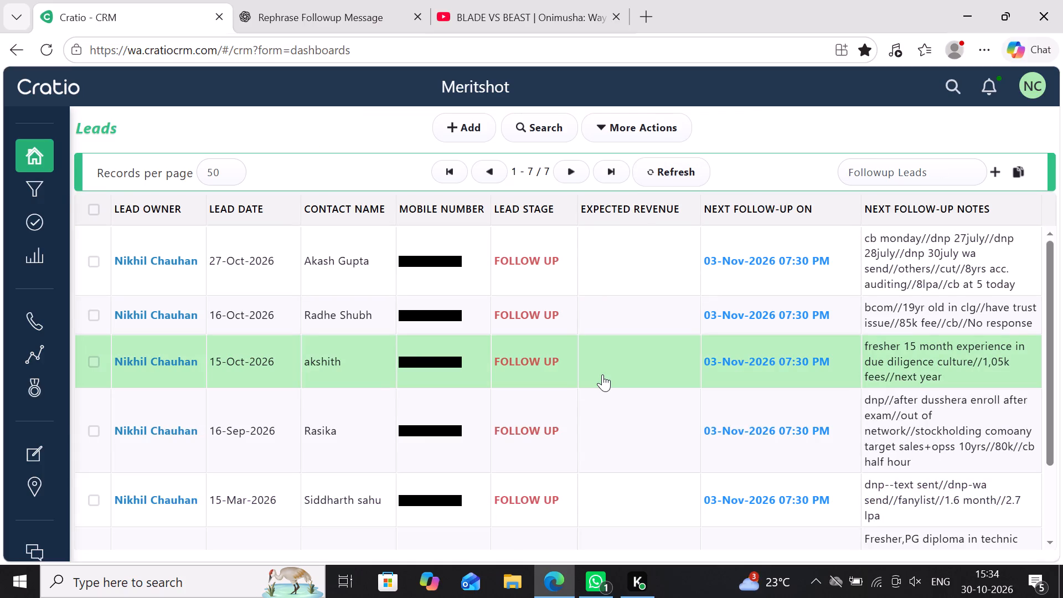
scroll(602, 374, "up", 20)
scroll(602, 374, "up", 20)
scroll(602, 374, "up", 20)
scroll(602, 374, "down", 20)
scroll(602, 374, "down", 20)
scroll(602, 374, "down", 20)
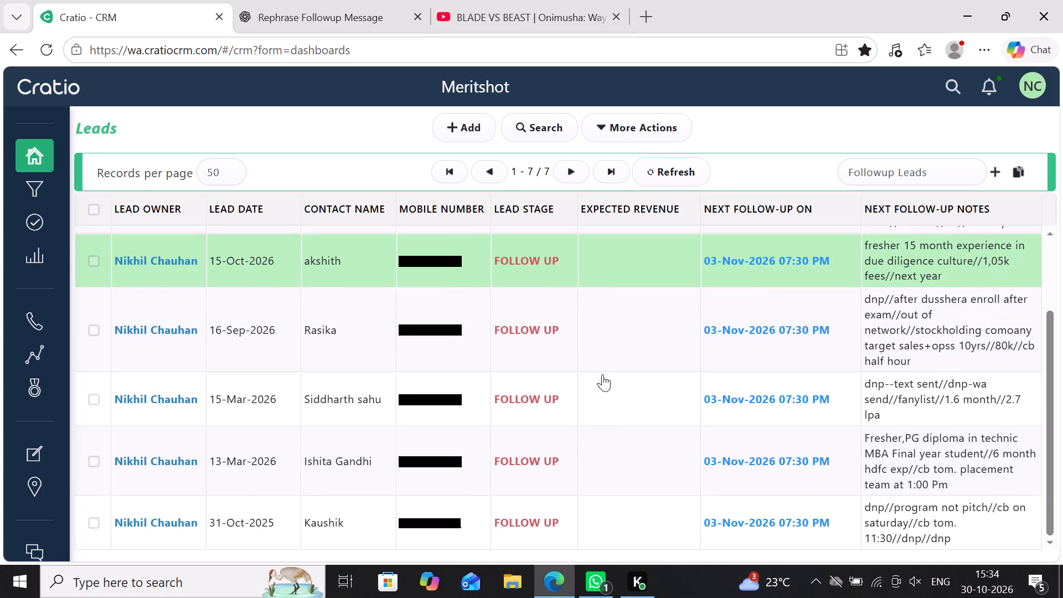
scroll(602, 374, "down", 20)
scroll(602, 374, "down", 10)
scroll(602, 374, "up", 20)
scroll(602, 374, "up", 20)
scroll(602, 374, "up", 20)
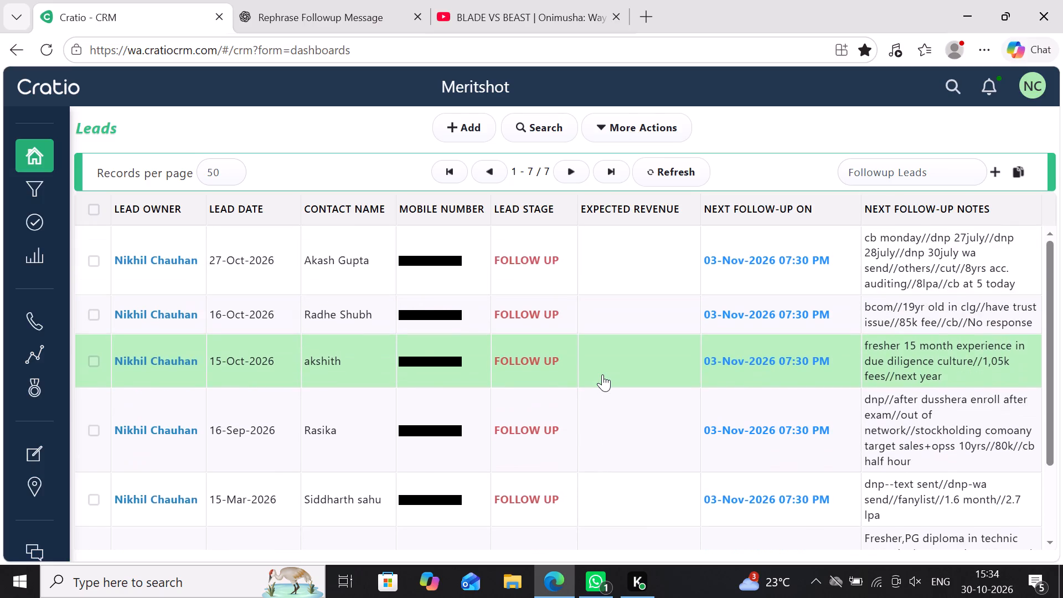
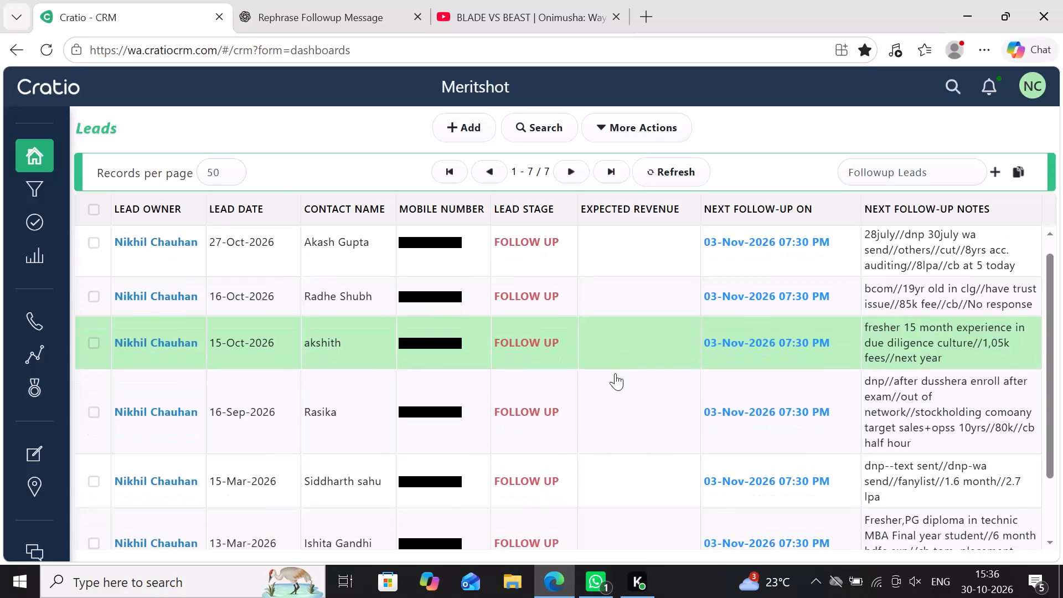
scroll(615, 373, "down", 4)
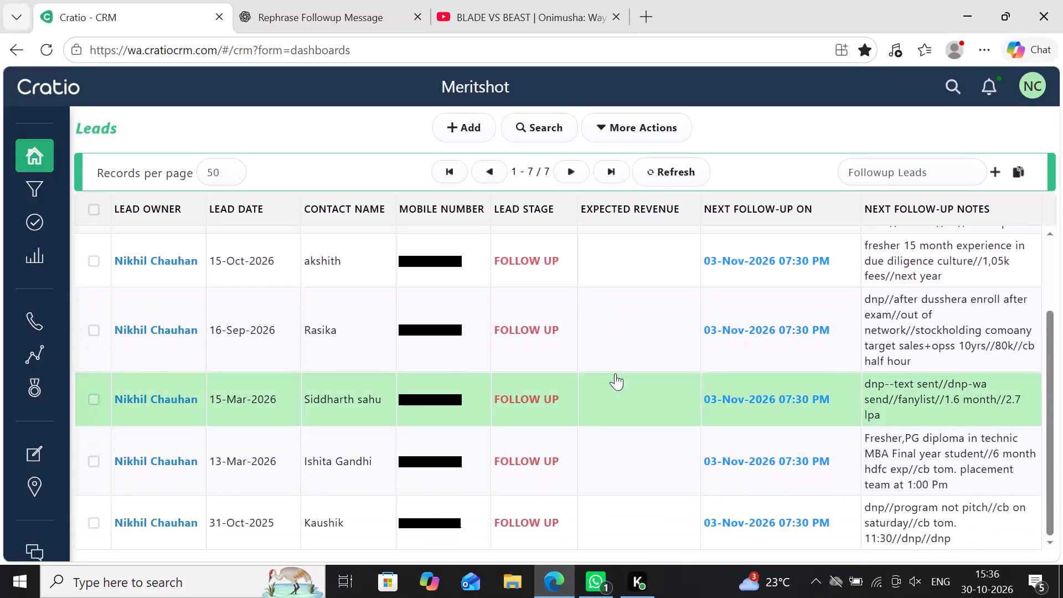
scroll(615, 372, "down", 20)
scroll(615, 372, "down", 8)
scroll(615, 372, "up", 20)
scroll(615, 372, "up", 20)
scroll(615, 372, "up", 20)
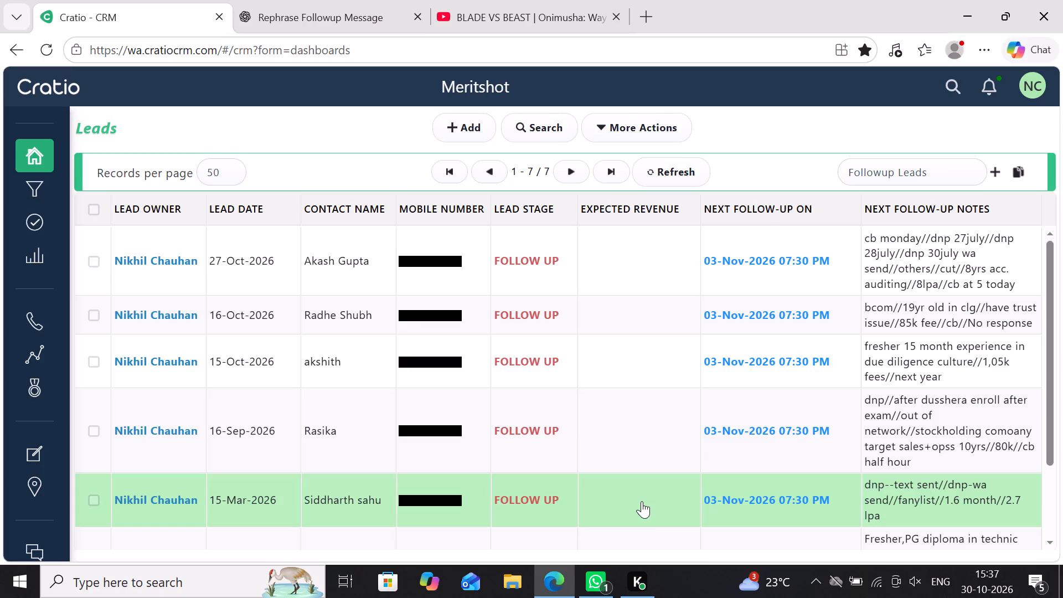
Look through the whole Followup Leads list to check each lead's next follow-up date, time and notes.
scroll(627, 419, "down", 20)
scroll(627, 419, "down", 20)
scroll(627, 419, "down", 13)
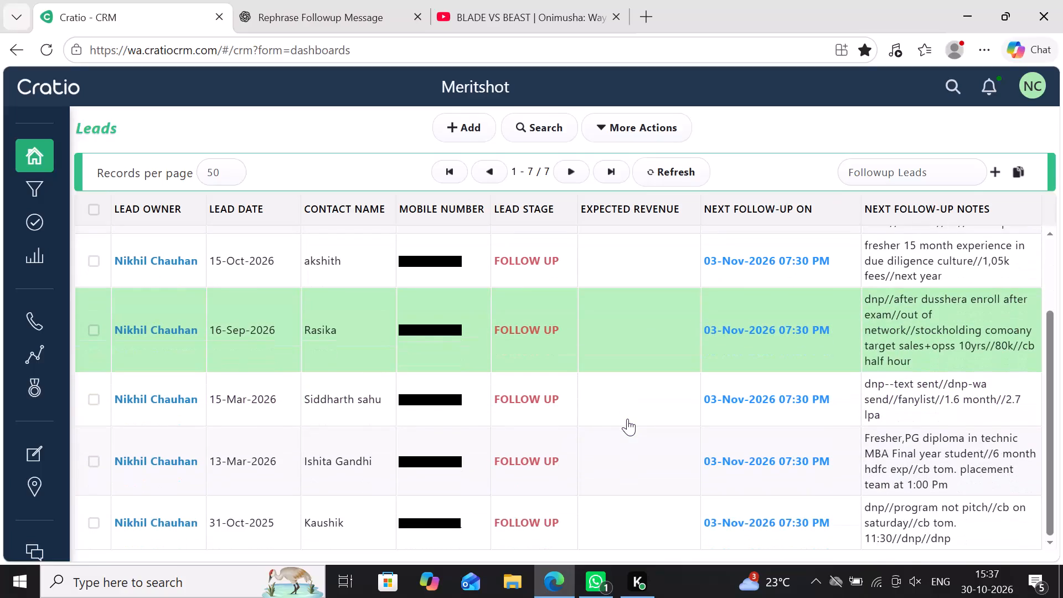
scroll(627, 419, "down", 20)
scroll(627, 419, "down", 15)
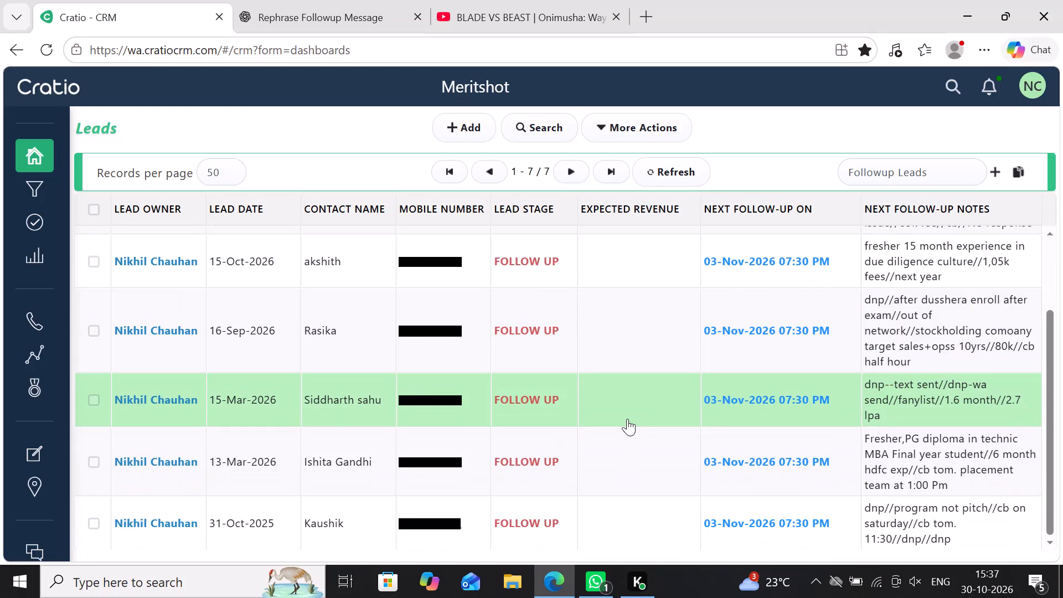
scroll(627, 419, "down", 20)
scroll(627, 419, "down", 20)
scroll(627, 419, "down", 20)
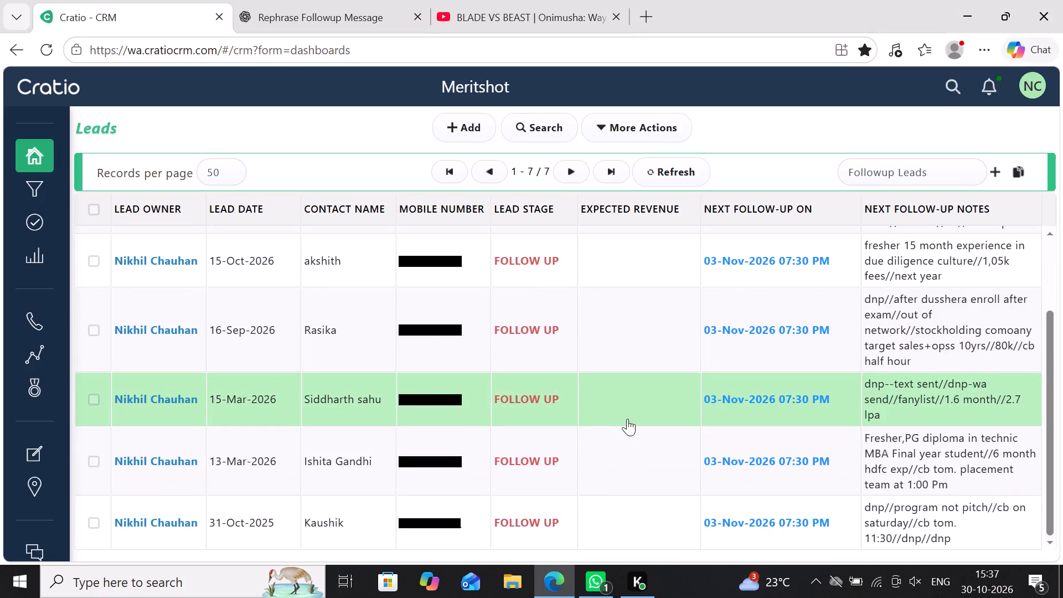
scroll(627, 419, "up", 3)
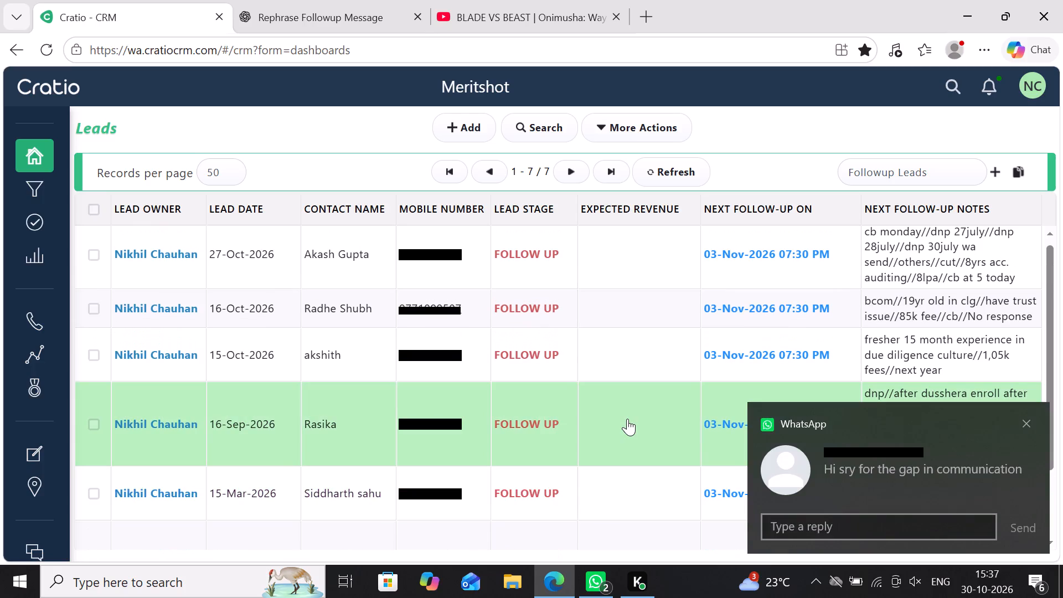
scroll(546, 310, "up", 20)
scroll(546, 310, "up", 19)
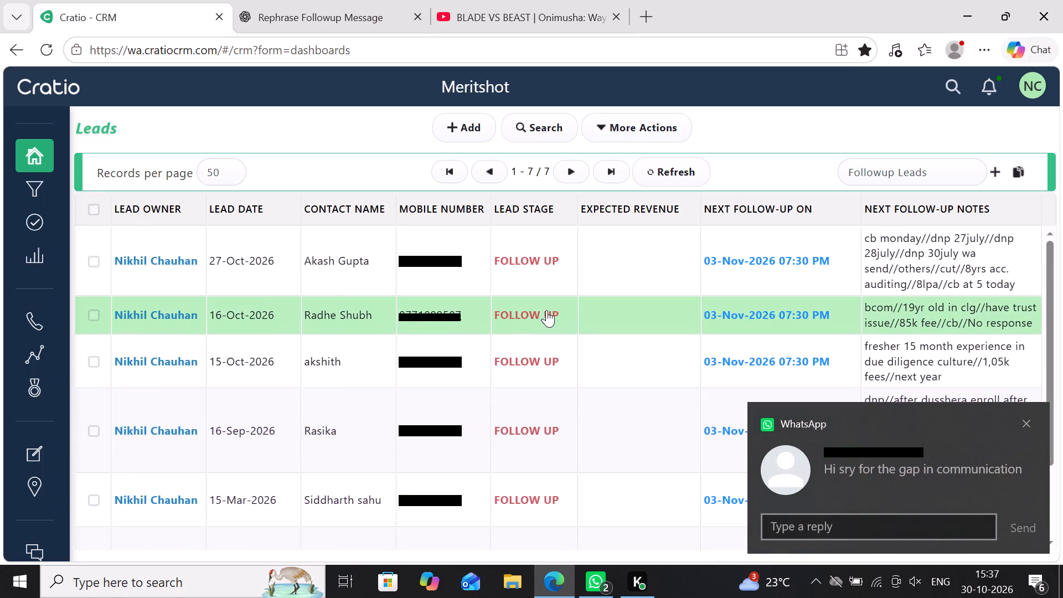
scroll(546, 310, "up", 20)
scroll(546, 310, "up", 20)
scroll(546, 310, "up", 5)
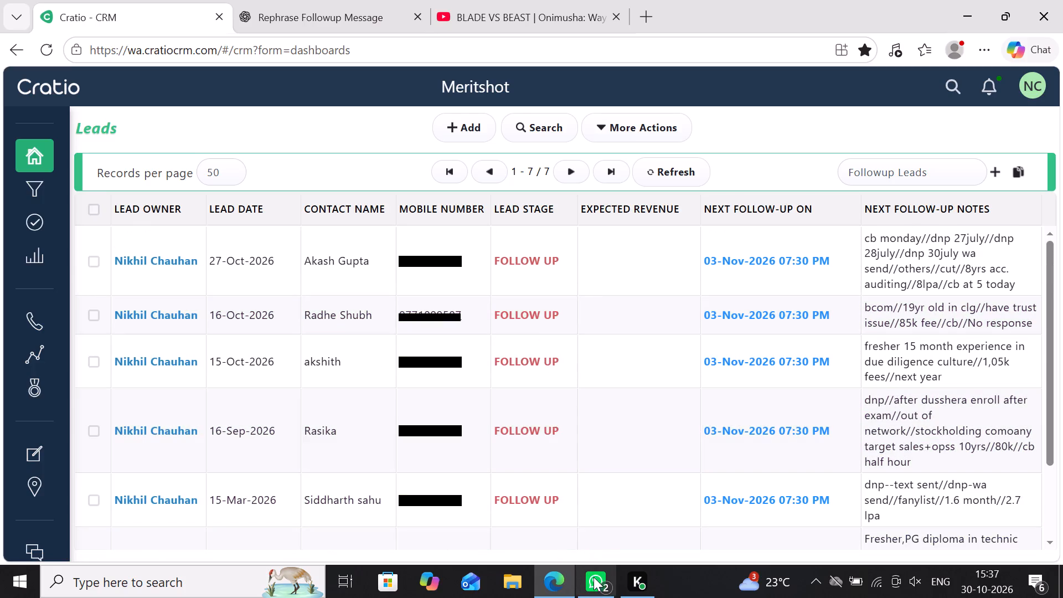
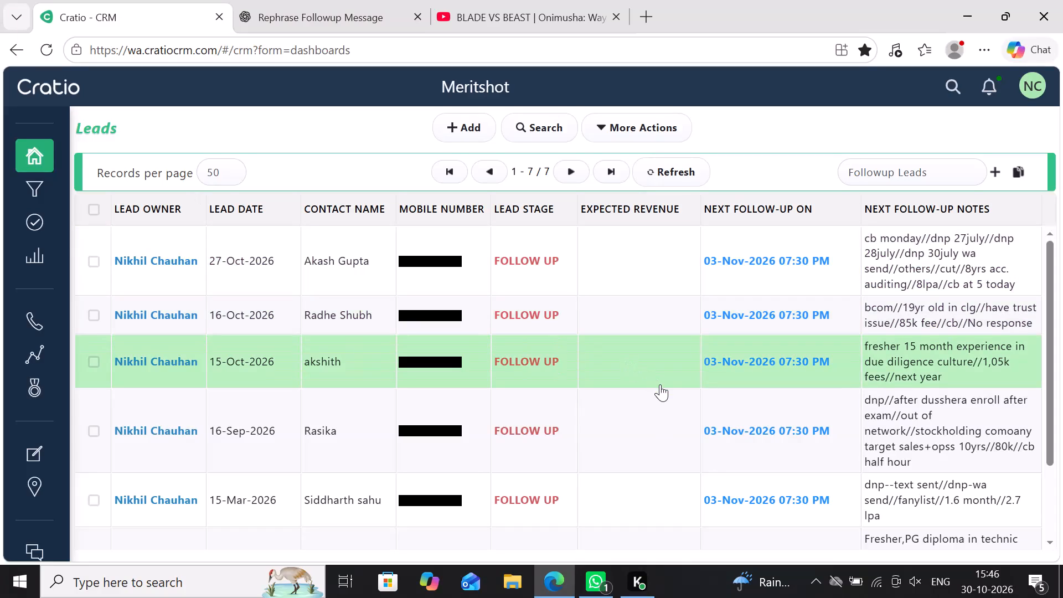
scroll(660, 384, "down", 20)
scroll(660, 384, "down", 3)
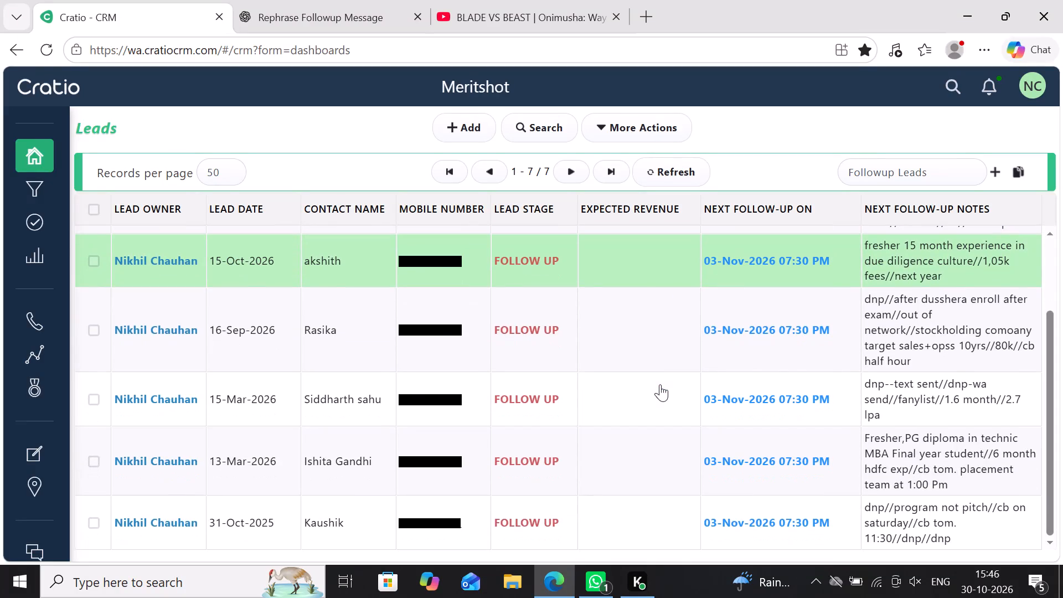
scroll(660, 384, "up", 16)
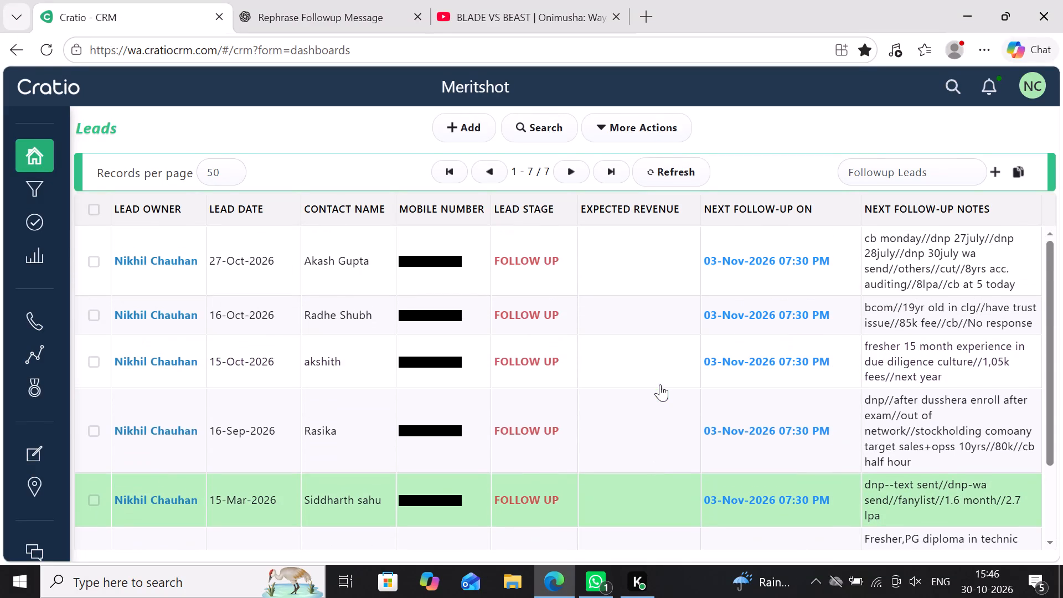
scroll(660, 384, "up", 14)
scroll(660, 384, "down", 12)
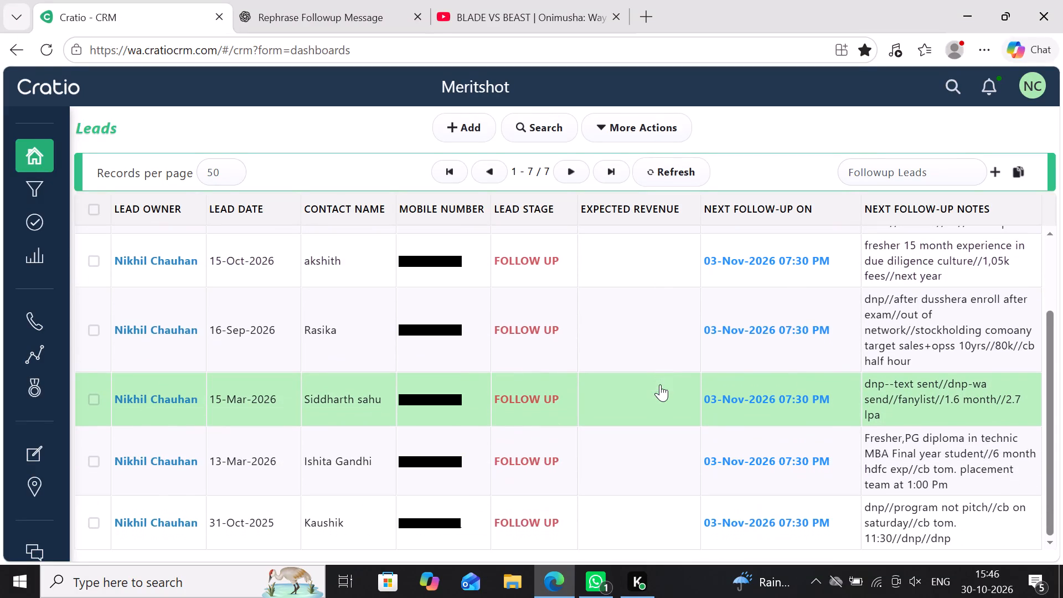
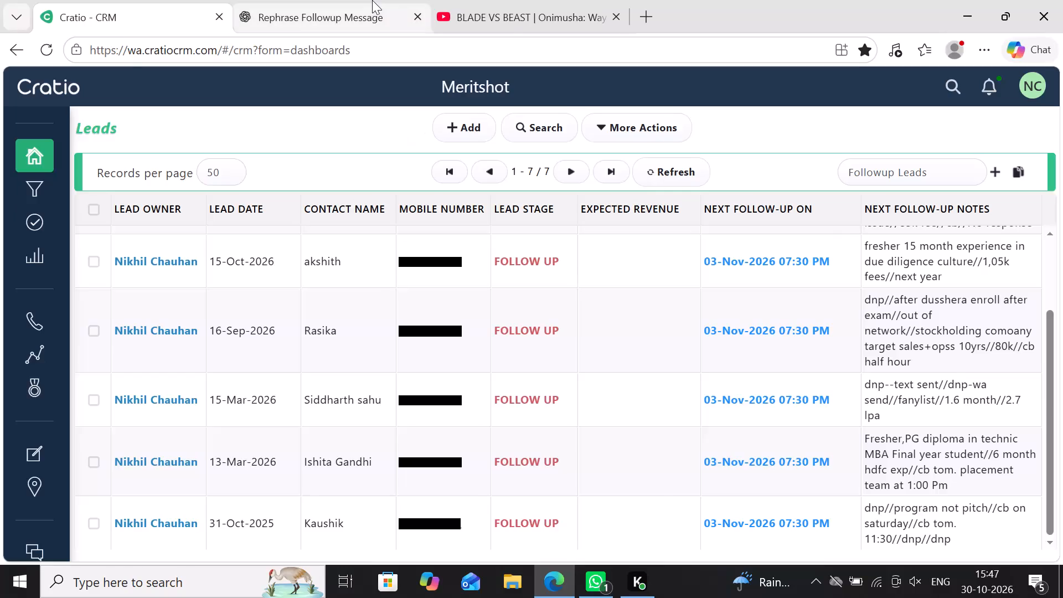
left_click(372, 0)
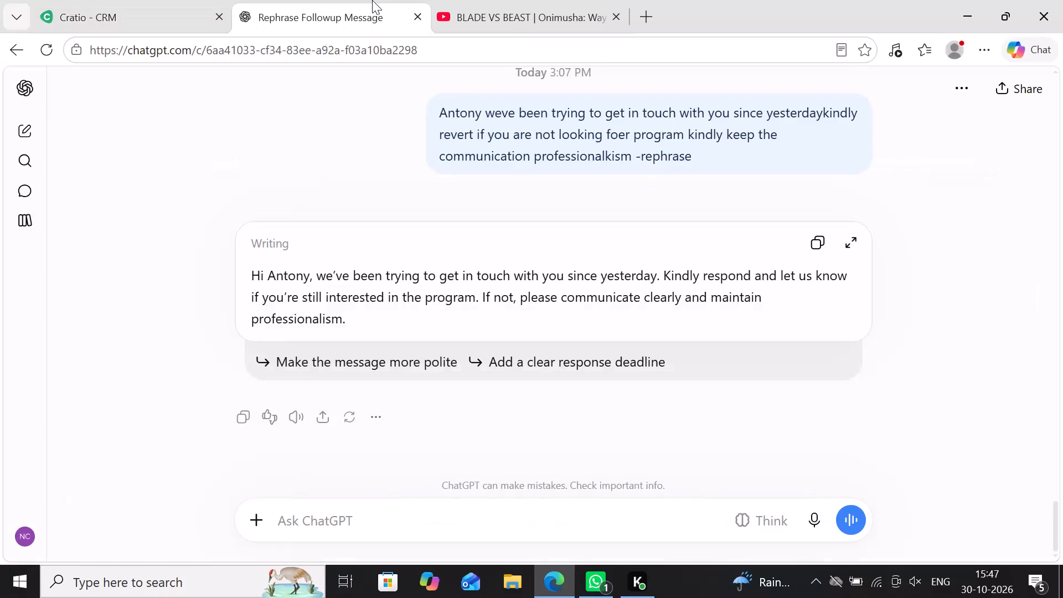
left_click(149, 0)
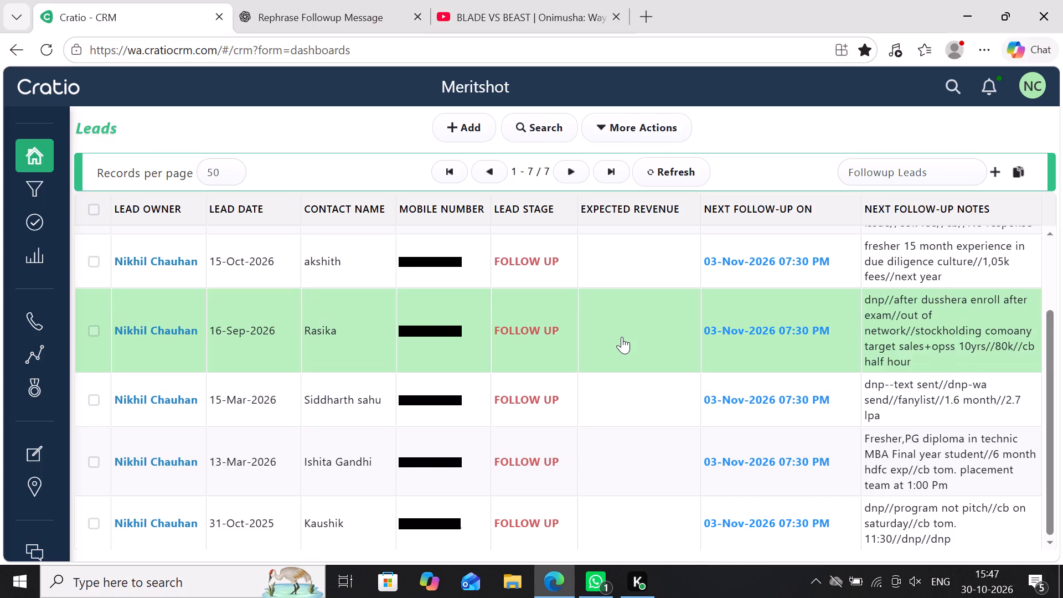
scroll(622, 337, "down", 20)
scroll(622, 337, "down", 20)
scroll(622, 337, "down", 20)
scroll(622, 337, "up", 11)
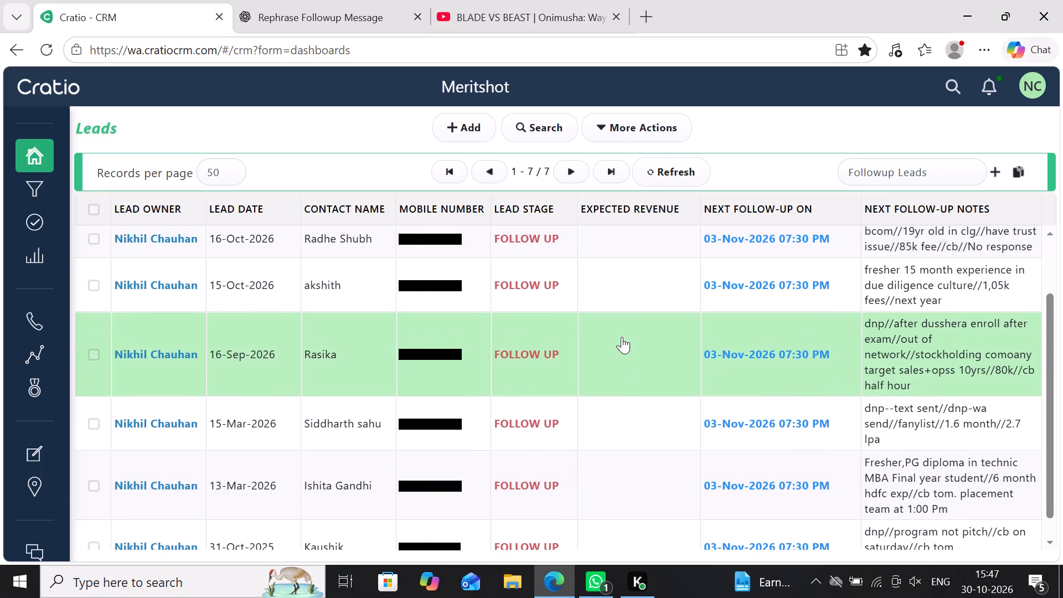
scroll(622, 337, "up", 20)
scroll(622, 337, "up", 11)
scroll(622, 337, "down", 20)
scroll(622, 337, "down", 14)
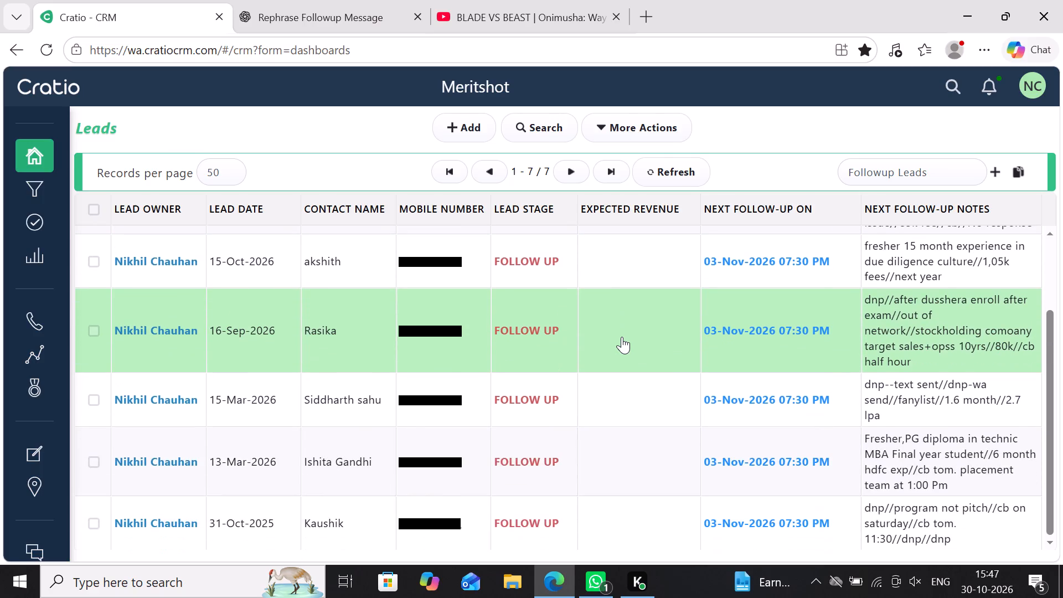
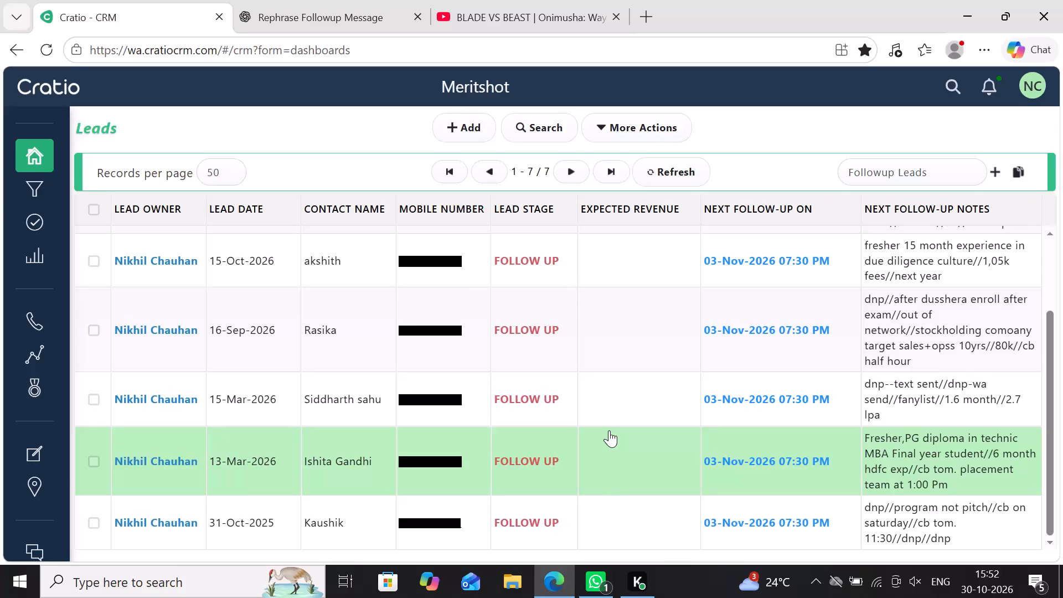
Open the lead dated 13-Mar-2026 for editing and append "//need week busy due to exams" to its next follow-up notes.
left_click(609, 430)
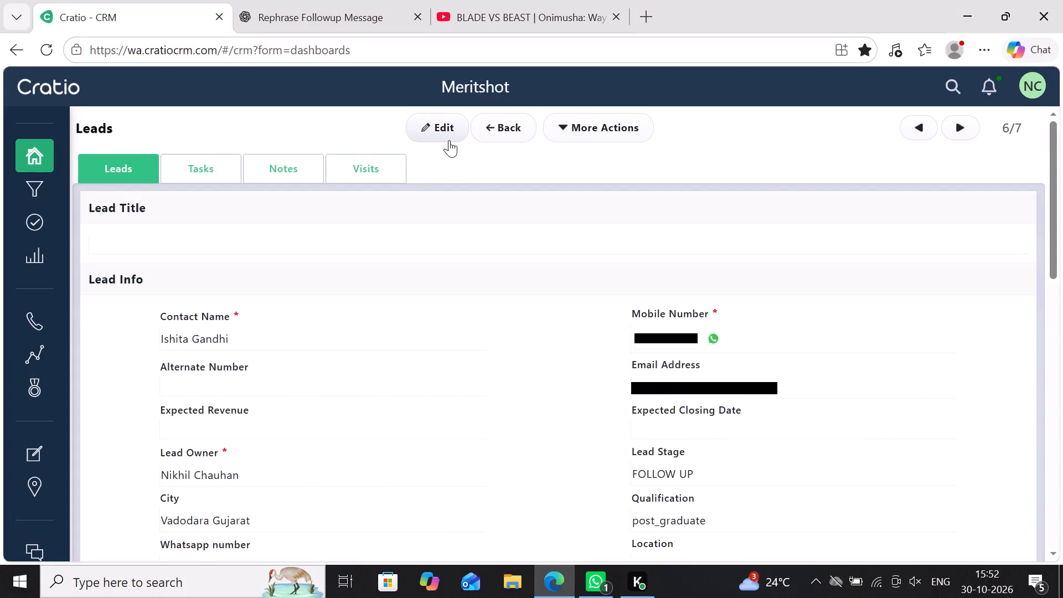
left_click(449, 140)
scroll(564, 351, "down", 20)
scroll(564, 351, "down", 1)
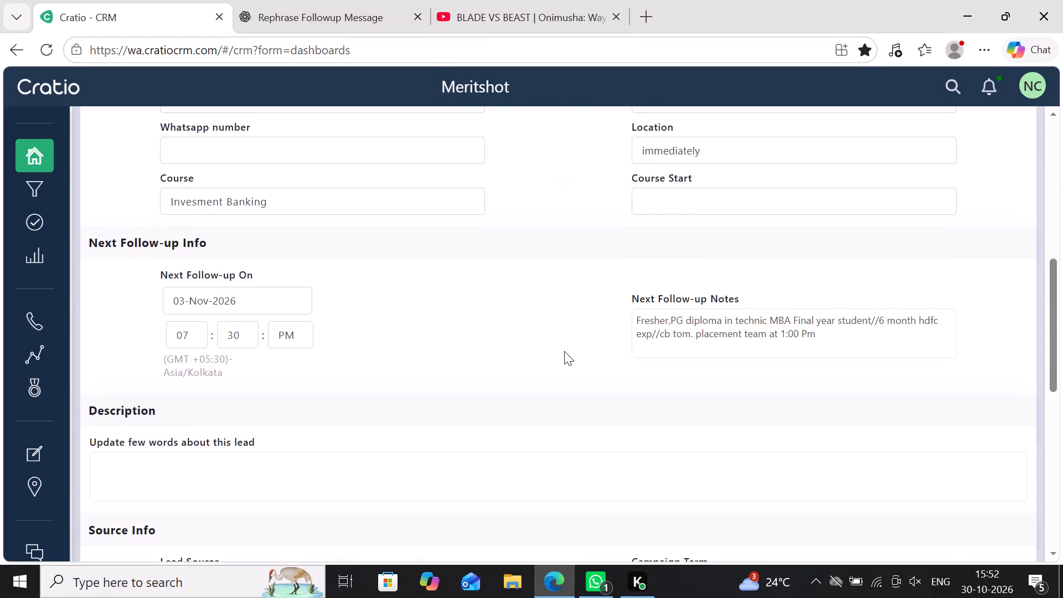
left_click(838, 315)
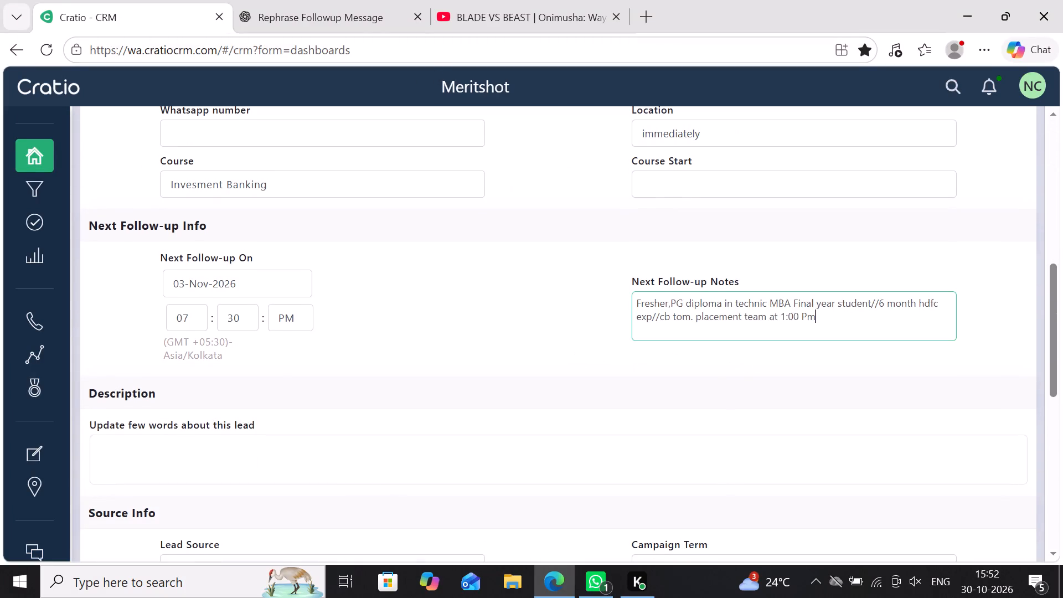
type("//")
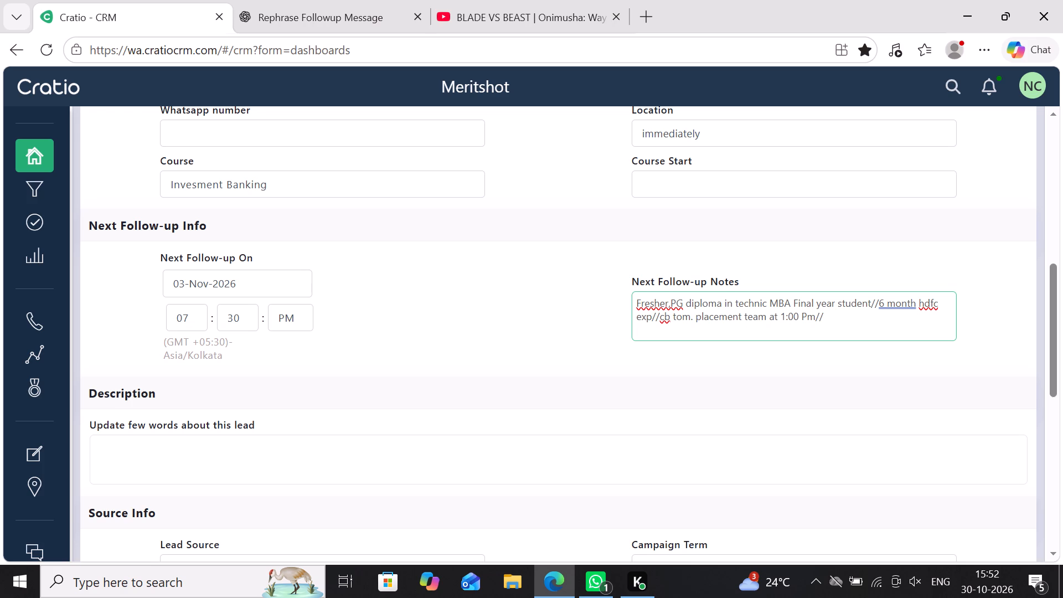
type("need week")
key("space")
type("busy")
key("space")
type("due to exams")
Amend the added follow-up note so it reads "need 1 week, busy due to exams".
left_click(850, 316)
type("1")
key("space")
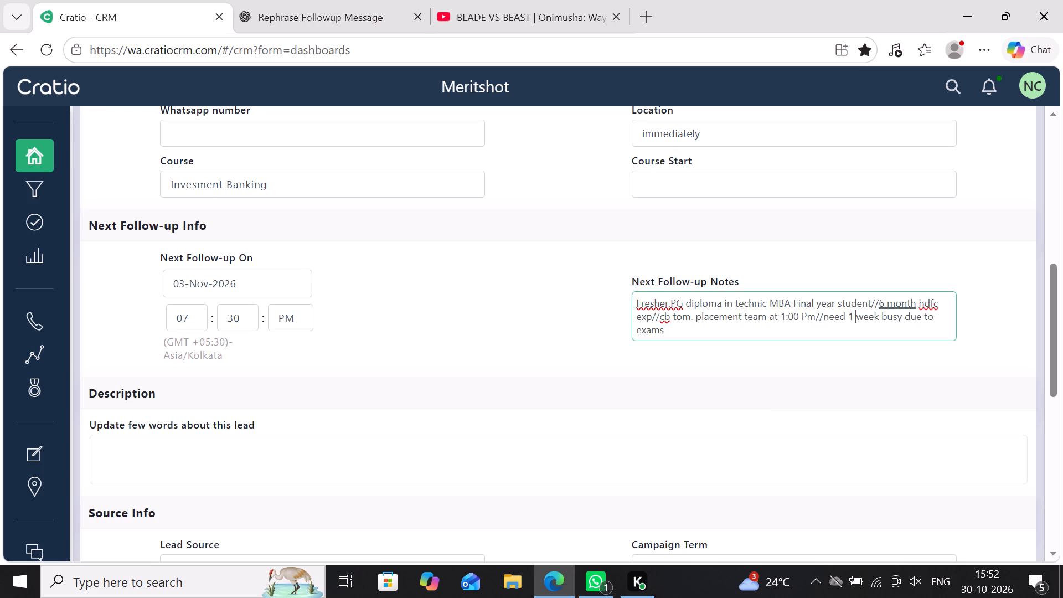
left_click(474, 288)
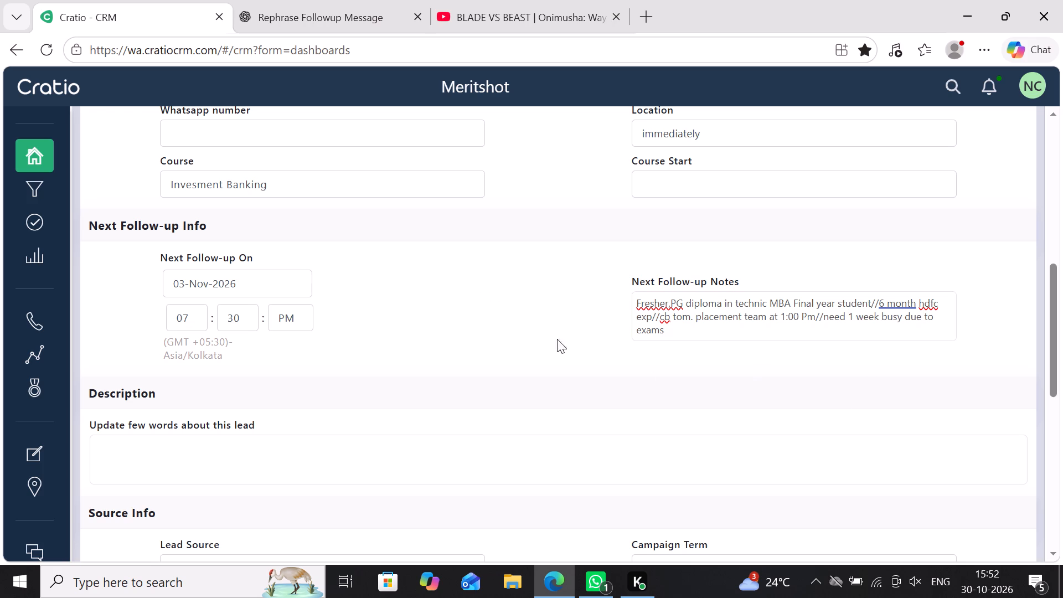
left_click(879, 318)
key("comma")
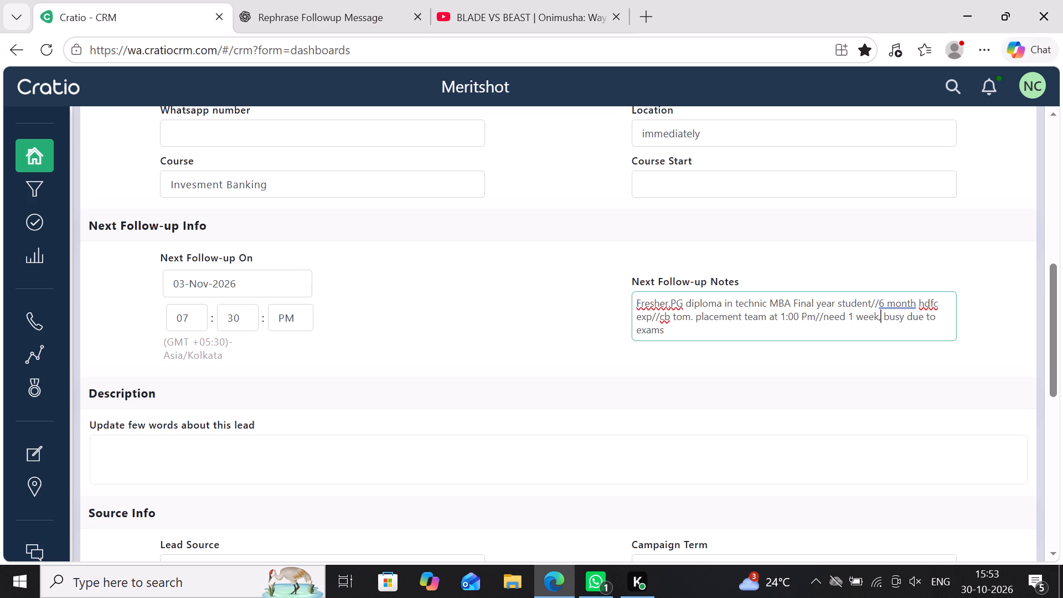
Correct the earlier wording in the follow-up notes to "6-month" and "Fresher, PG", leaving "hdfc" as written.
key("Up")
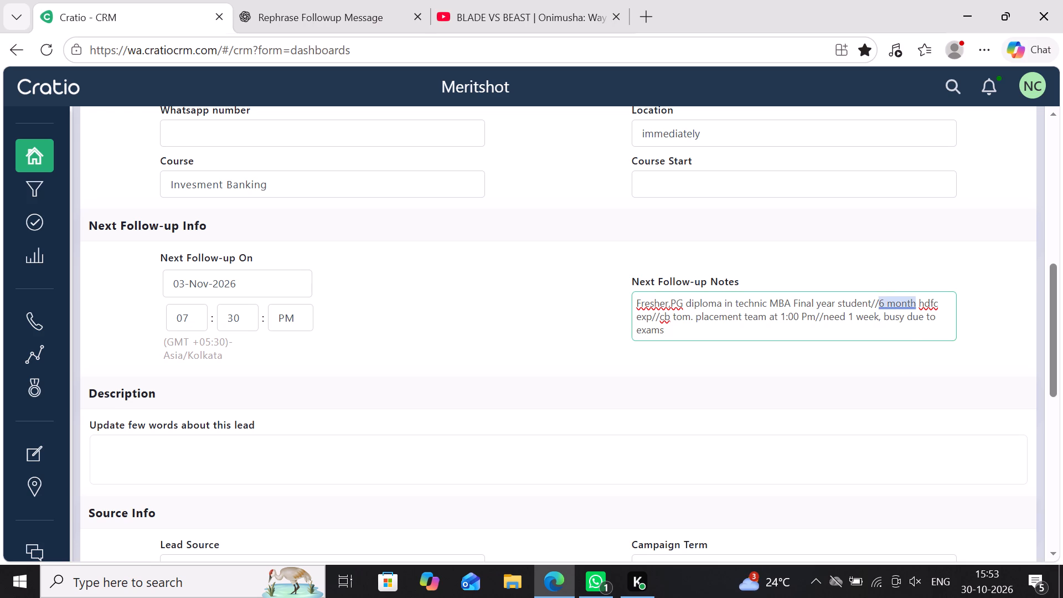
left_click(897, 308)
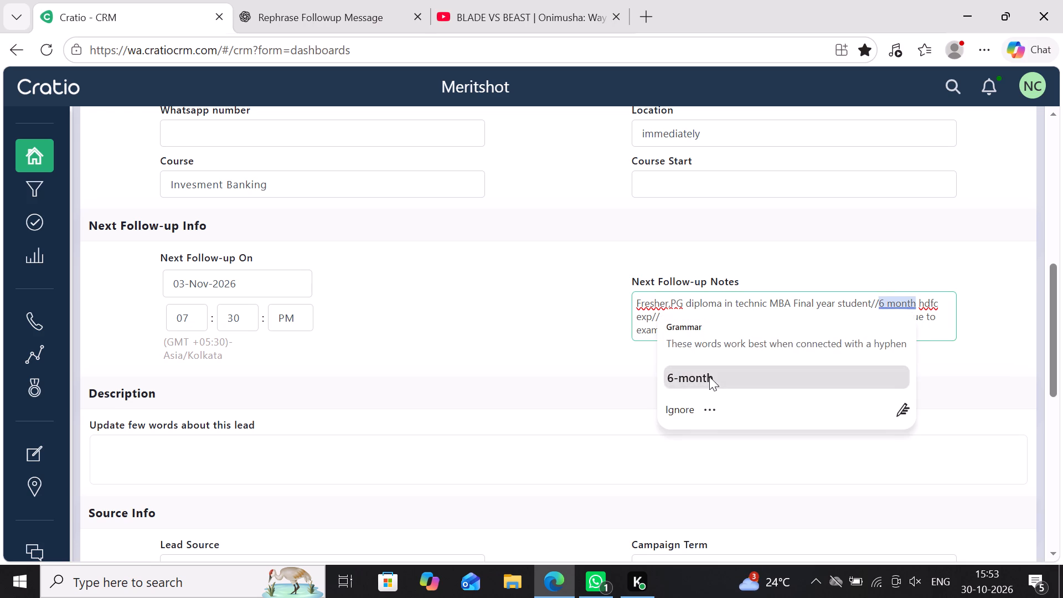
left_click(709, 377)
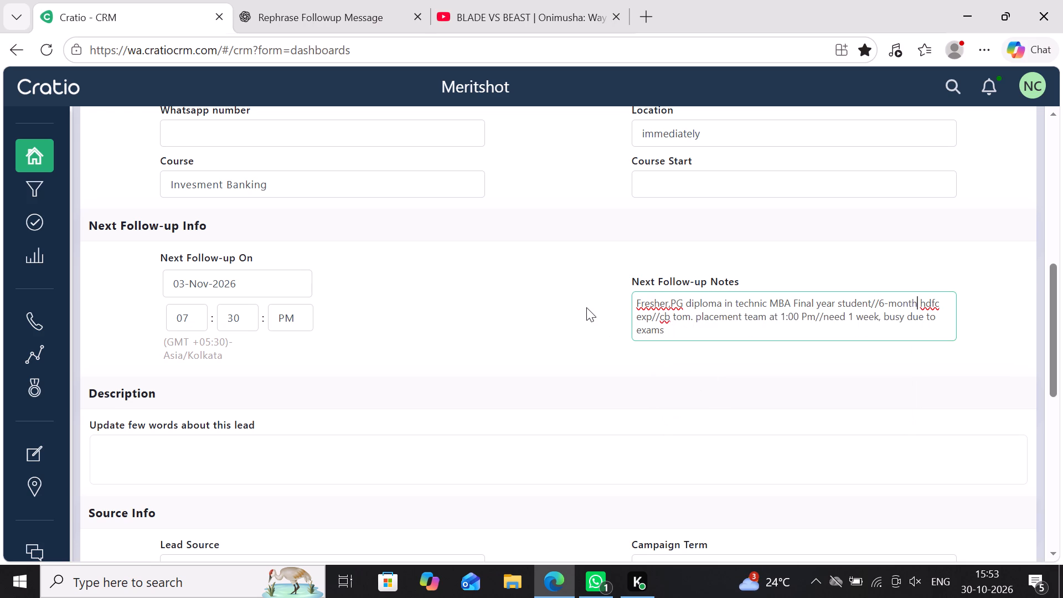
left_click(929, 299)
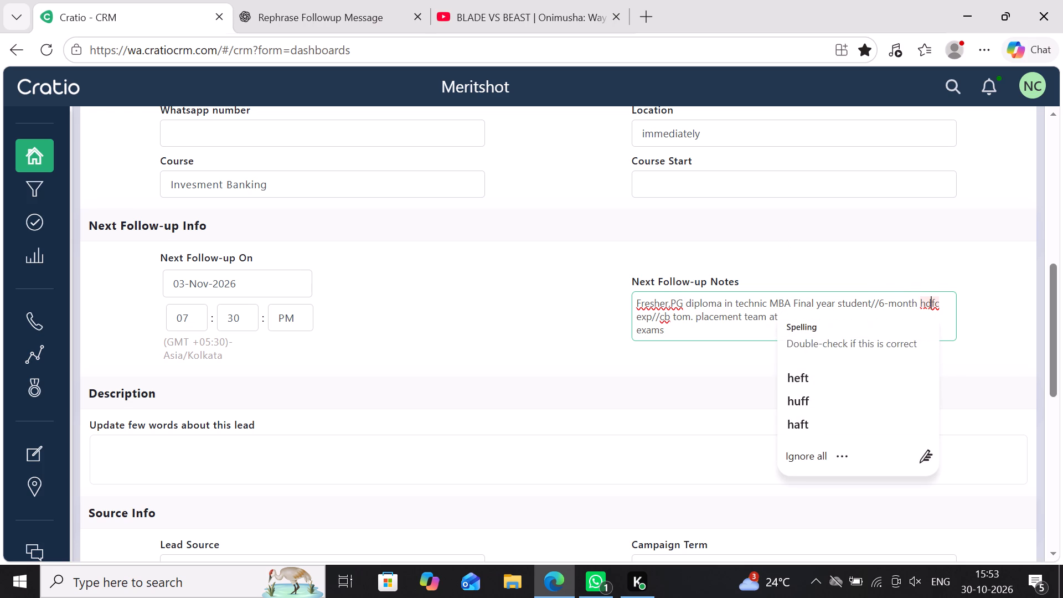
left_click(929, 299)
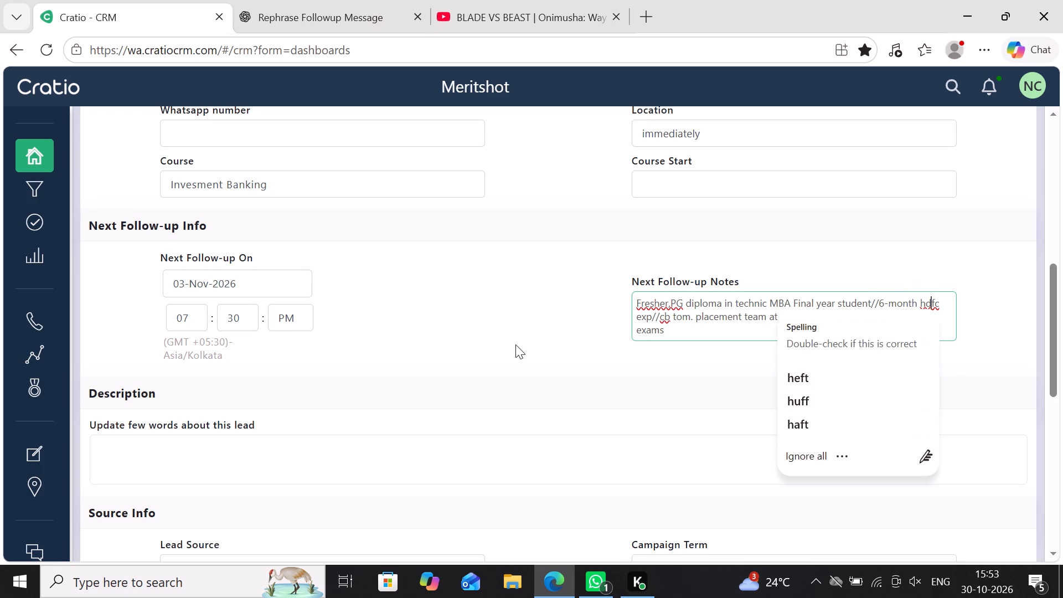
left_click(515, 344)
left_click(656, 299)
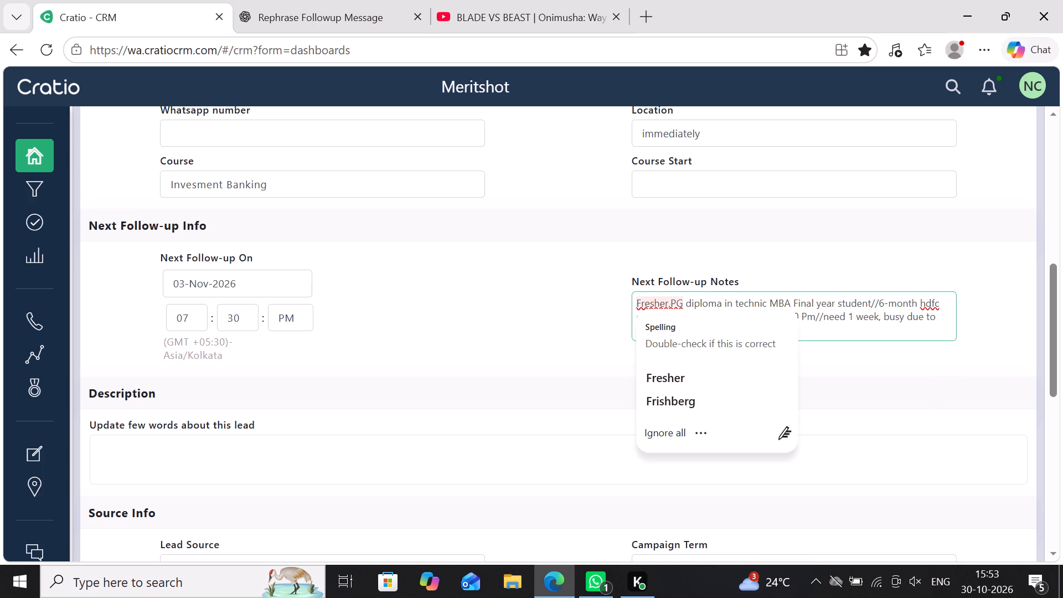
left_click(666, 372)
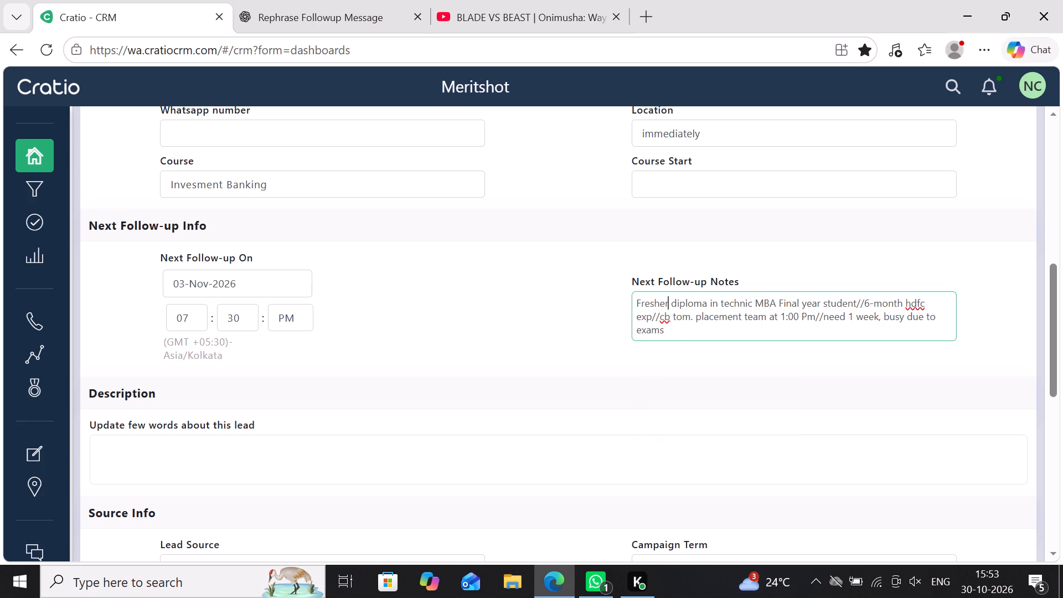
type(",")
key("space")
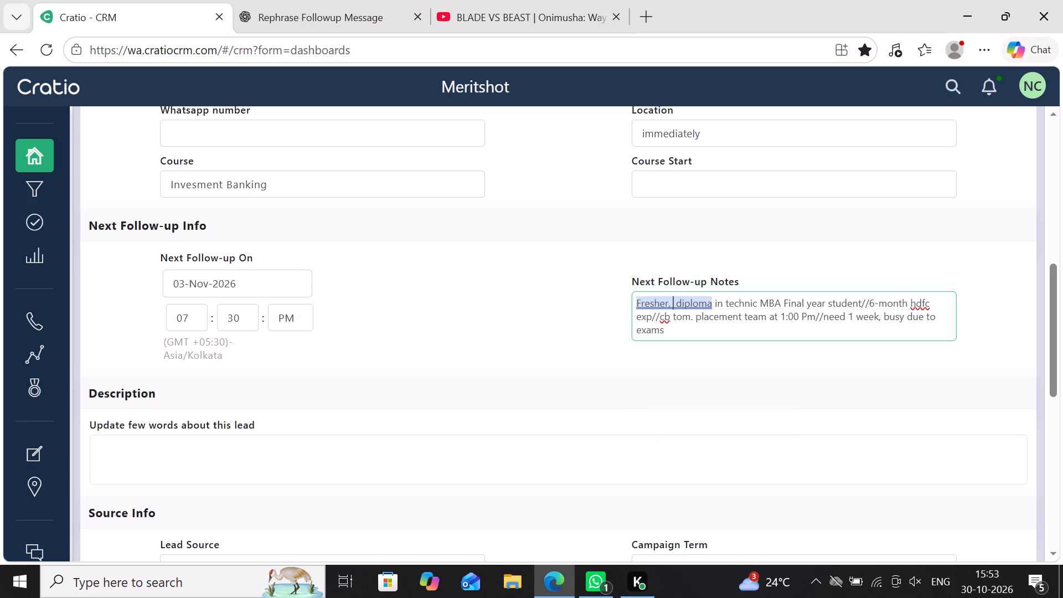
type("PG")
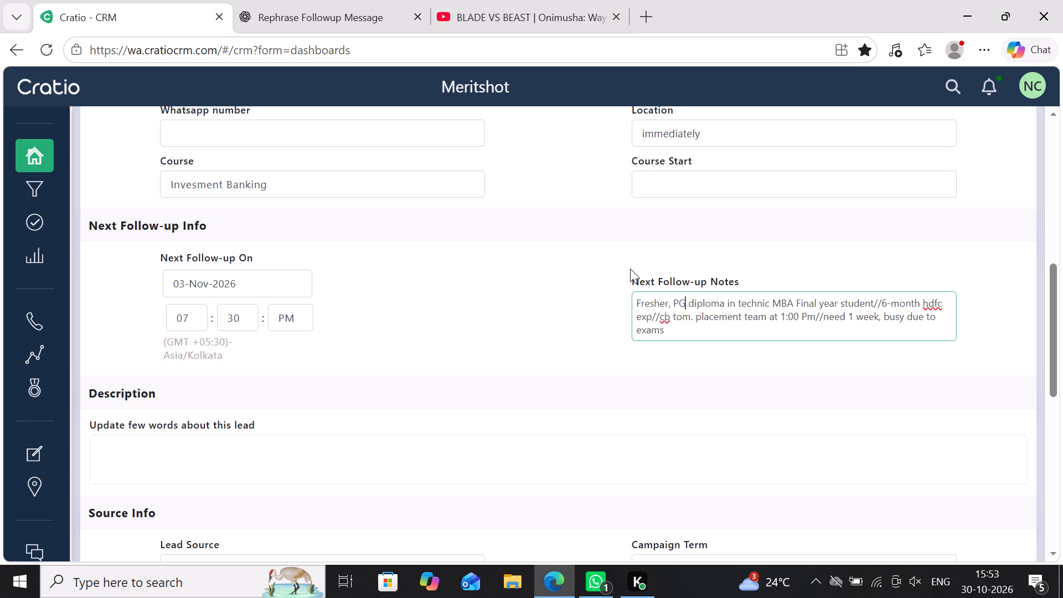
Save the edited lead and return to the Followup Leads list.
left_click(545, 340)
scroll(545, 340, "up", 20)
scroll(545, 340, "up", 5)
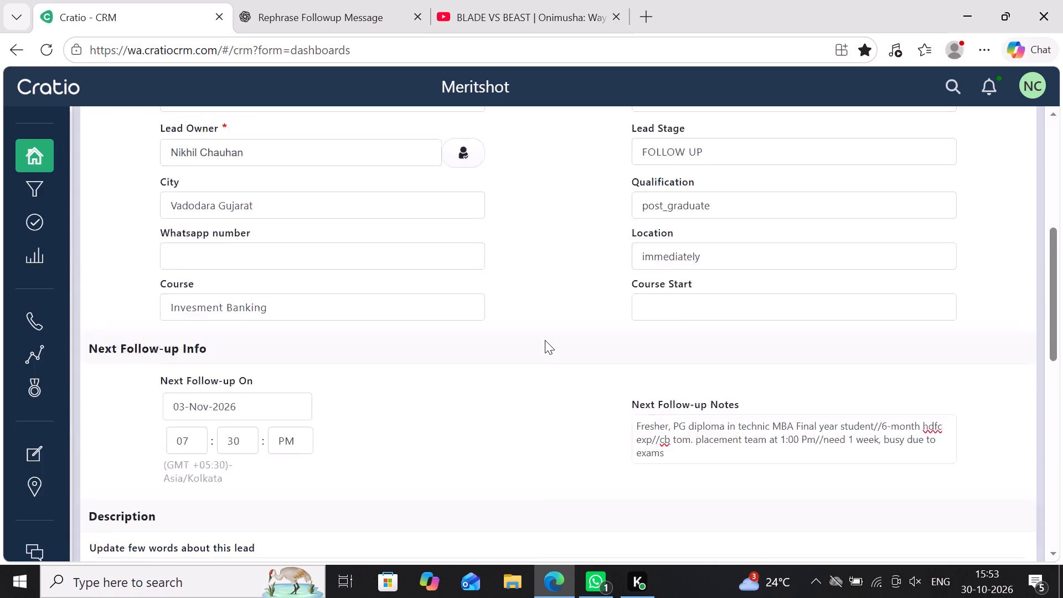
scroll(545, 340, "up", 20)
scroll(545, 340, "up", 20)
left_click(569, 128)
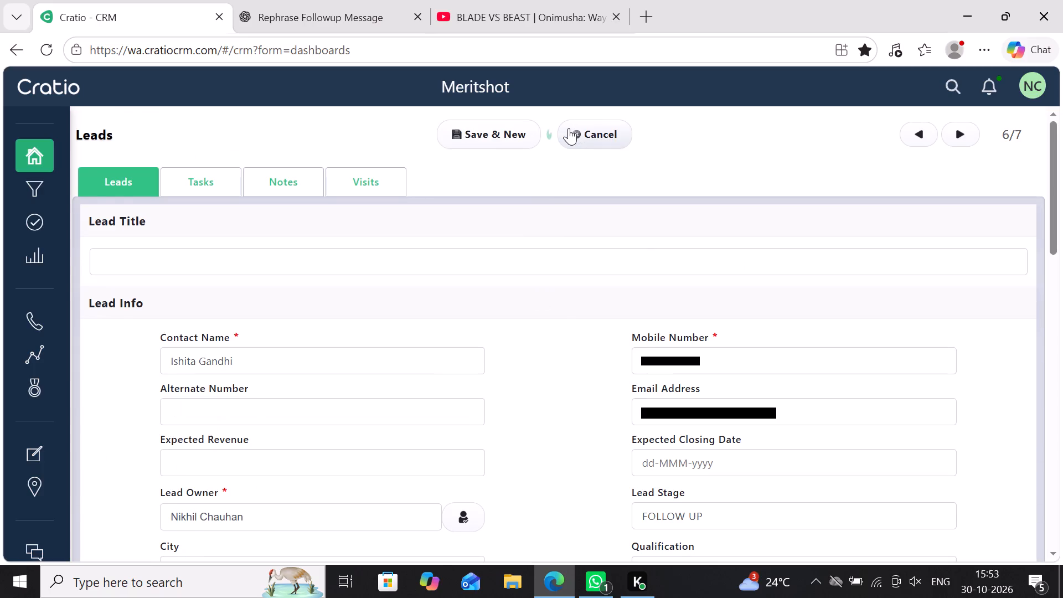
left_click(492, 130)
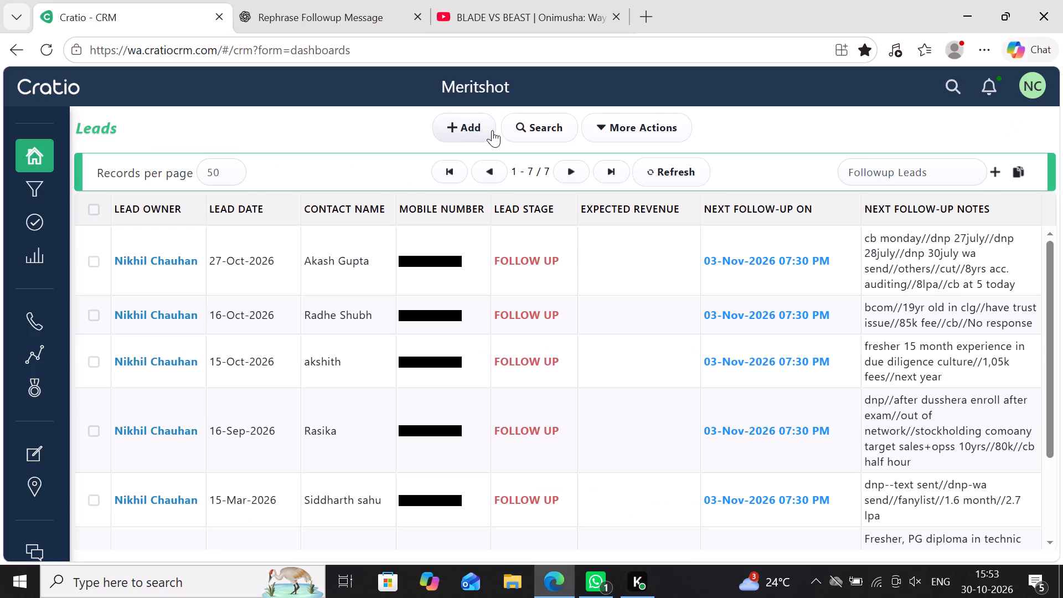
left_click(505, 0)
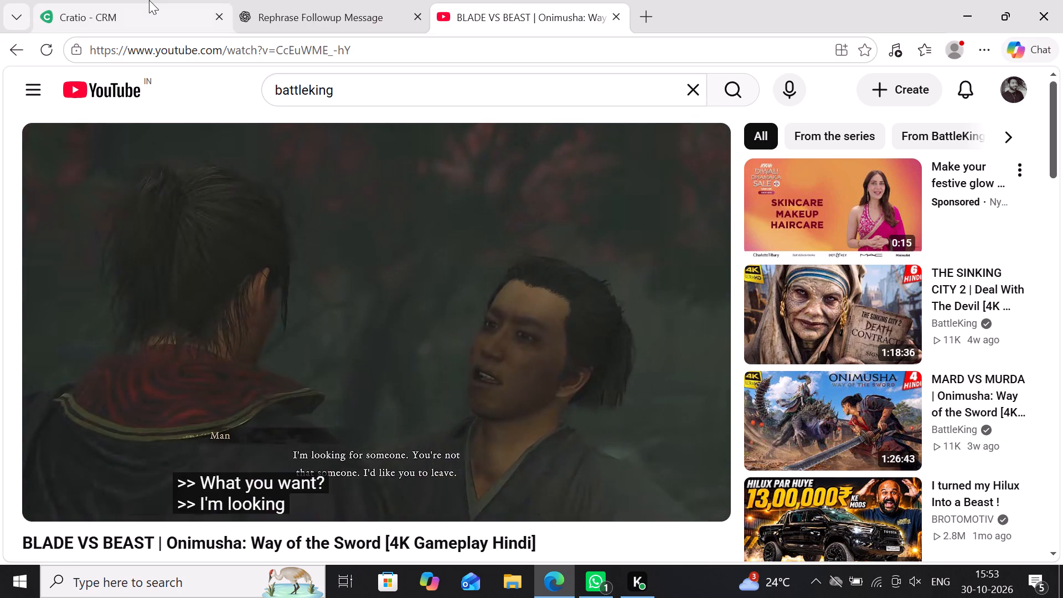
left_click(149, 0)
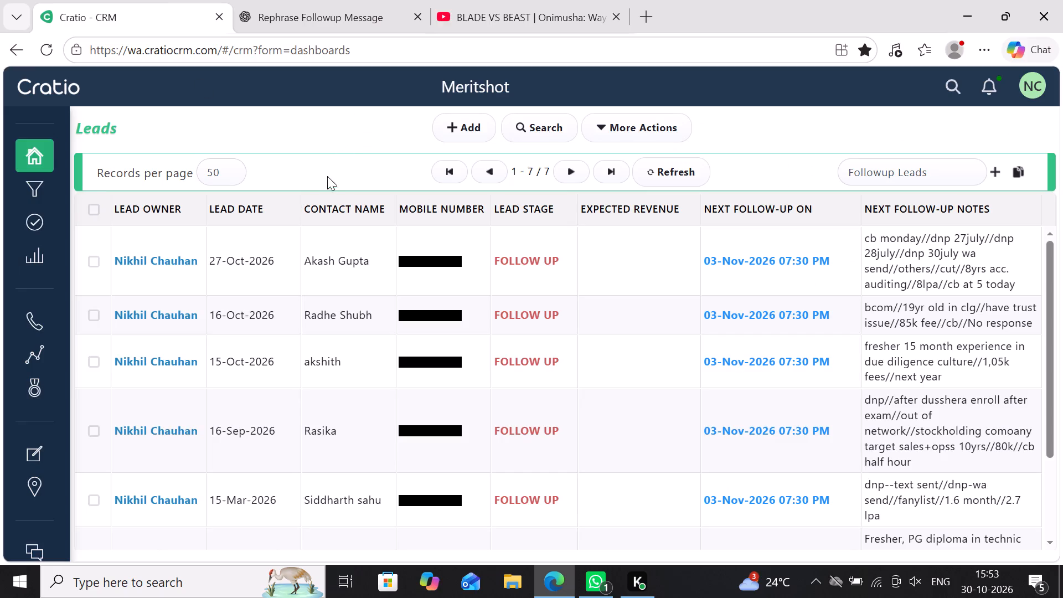
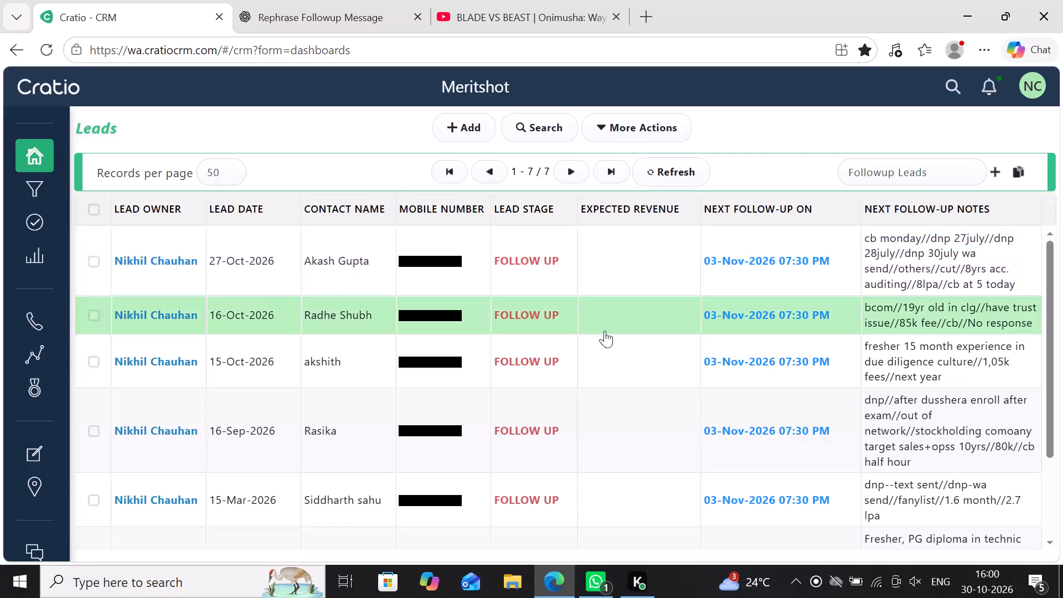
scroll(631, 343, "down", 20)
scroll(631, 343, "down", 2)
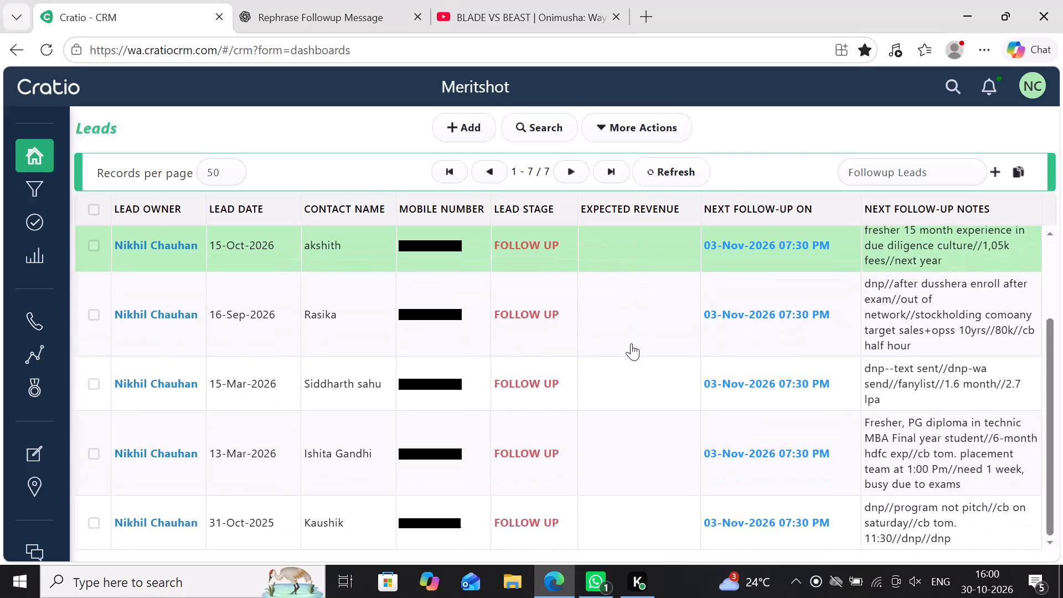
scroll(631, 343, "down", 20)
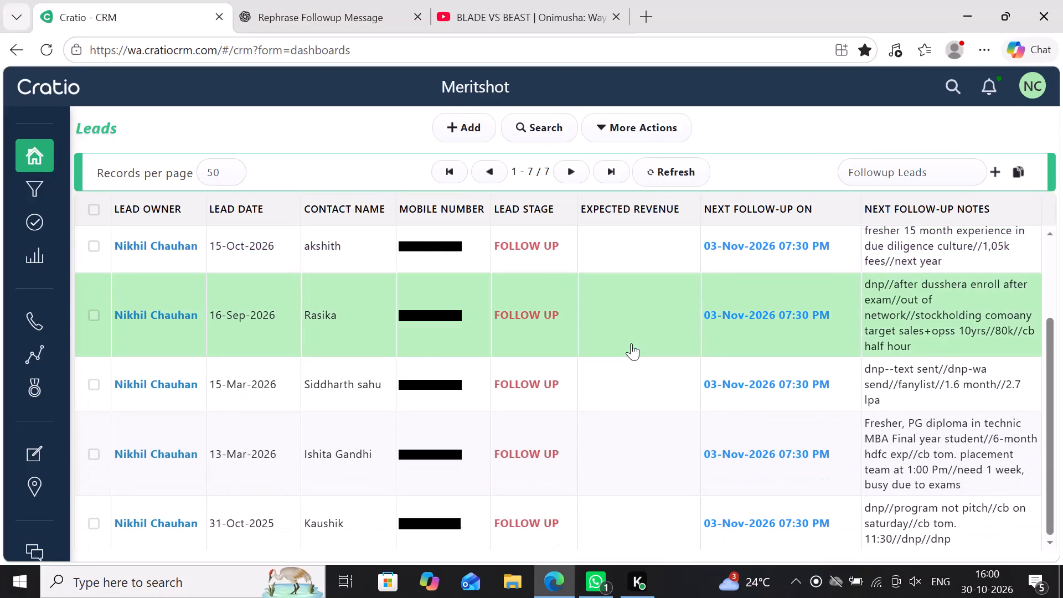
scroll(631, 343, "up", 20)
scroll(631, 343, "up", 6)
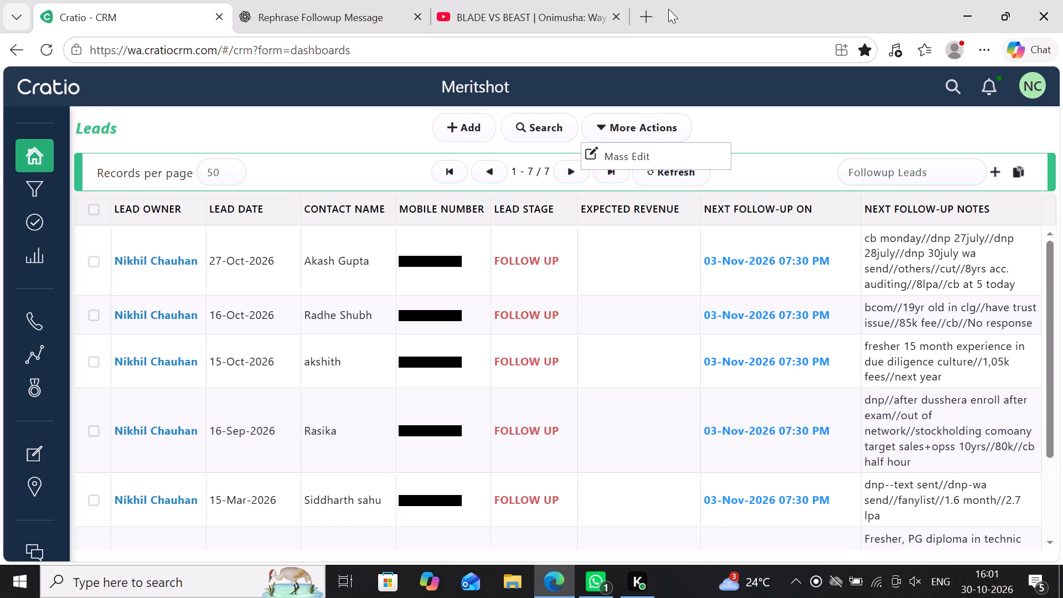
Search the web for "jin tekken" in a new browser tab and look through the results down to the character images.
left_click(642, 16)
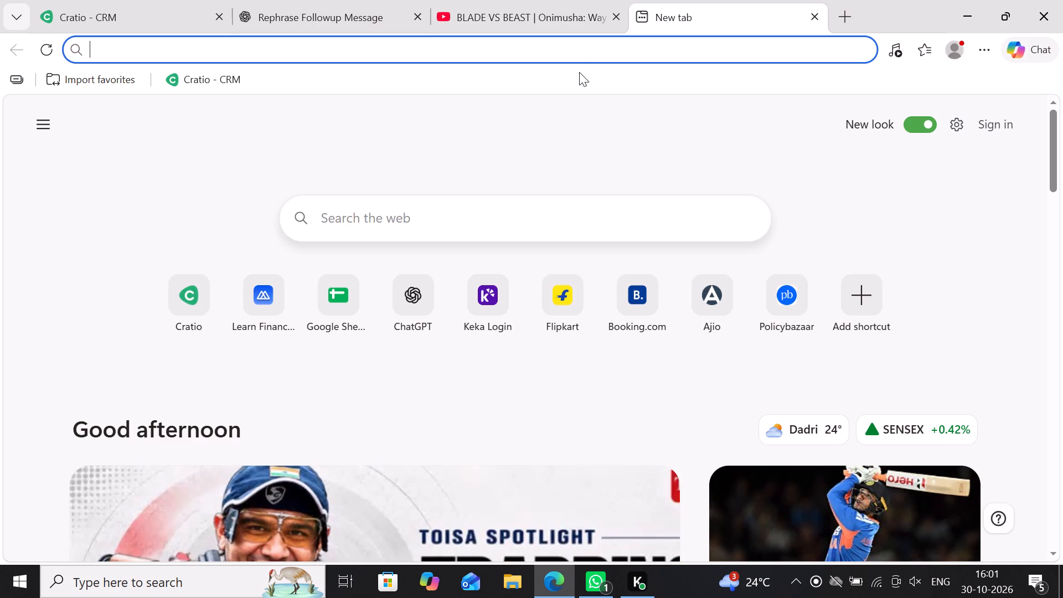
left_click(606, 55)
type("jinn")
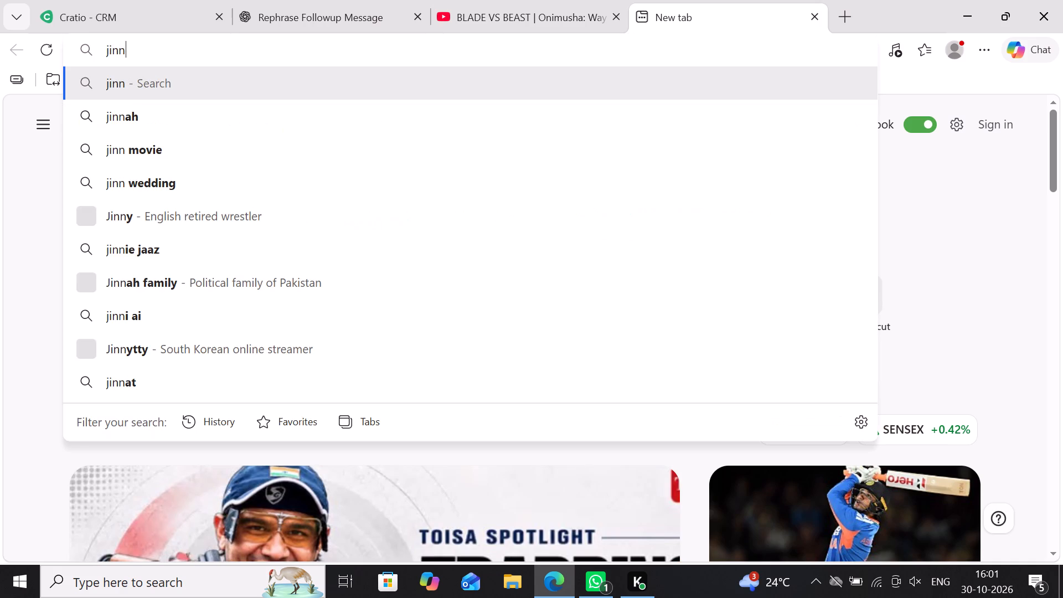
key("space")
type("ta")
key("BackSpace")
type("ekk")
key("Down")
key("Return")
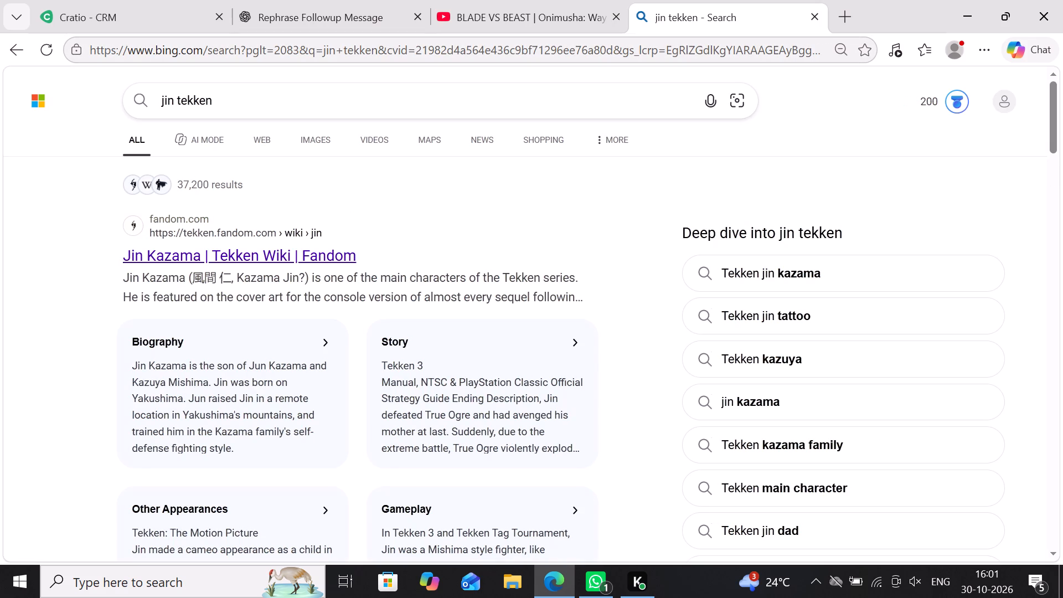
scroll(85, 334, "down", 14)
scroll(85, 334, "down", 11)
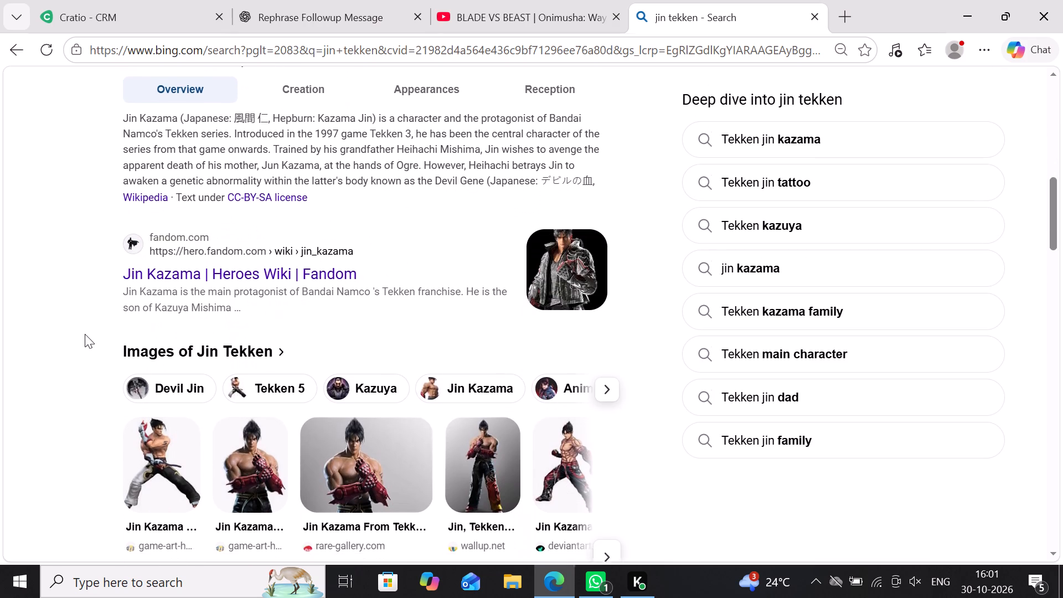
scroll(85, 334, "down", 2)
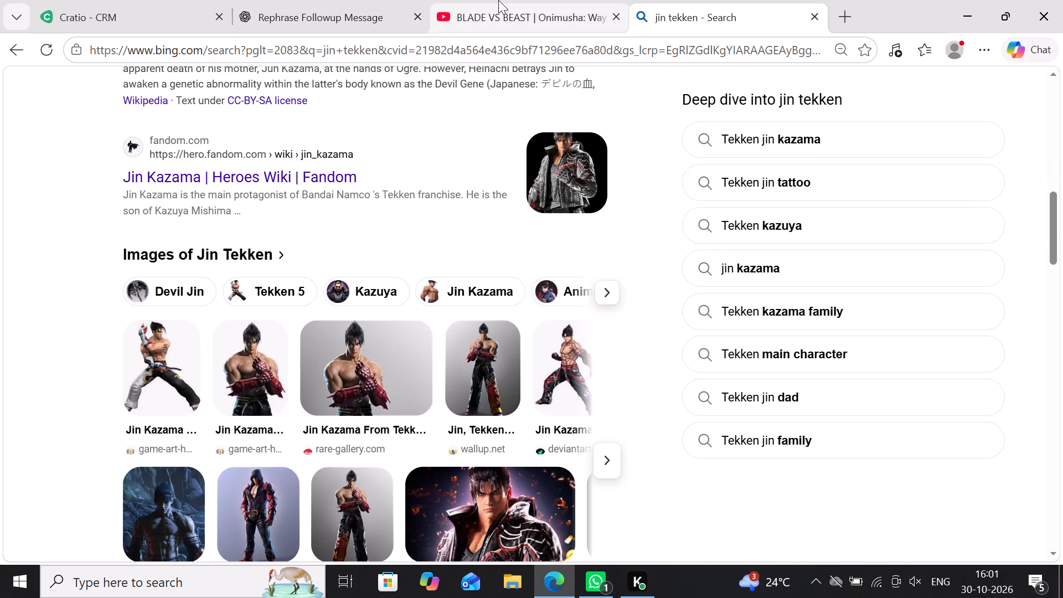
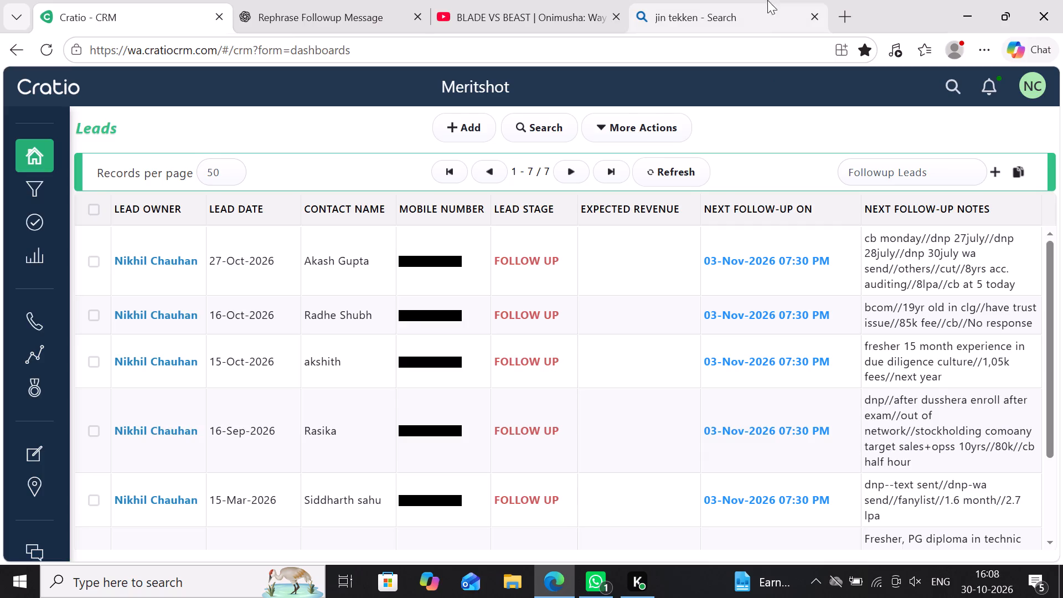
Switch back to the open "jin tekken" web search results.
left_click(747, 0)
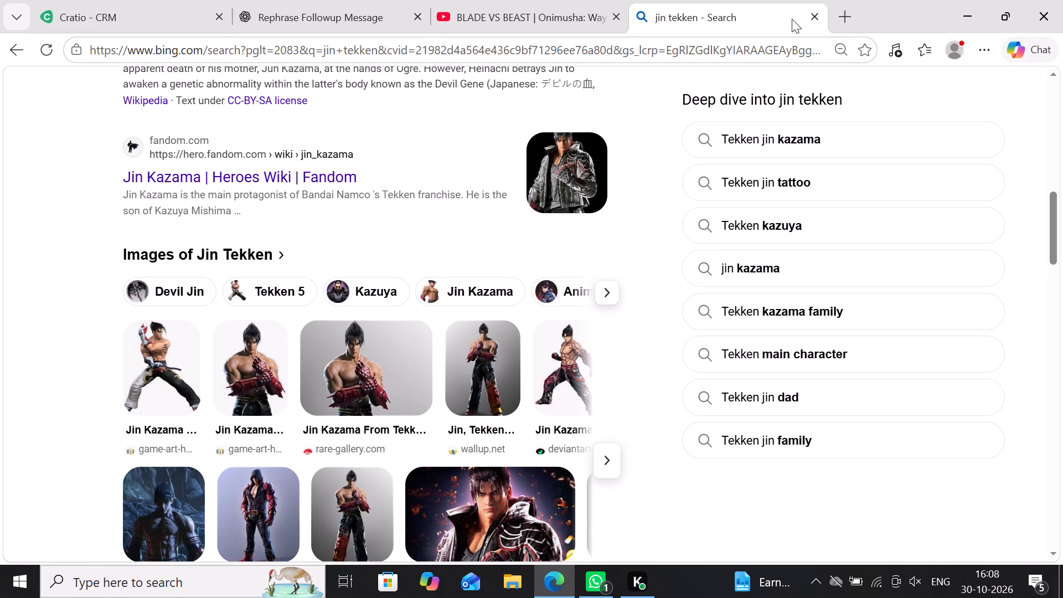
Close the Jin Tekken search page and return to the follow-up leads list in Cratio CRM to look it over.
left_click(817, 19)
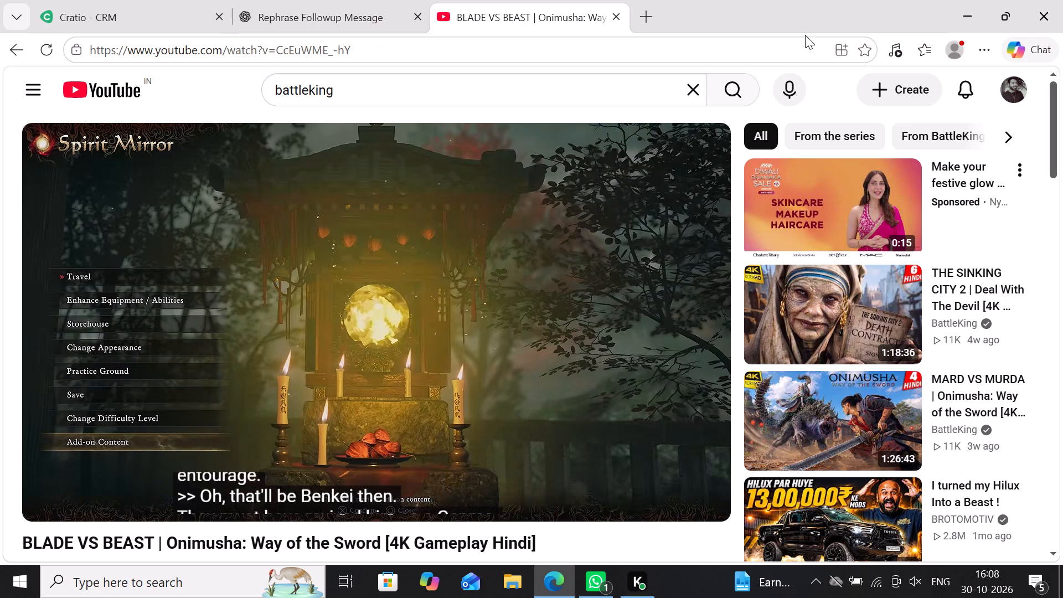
left_click(384, 0)
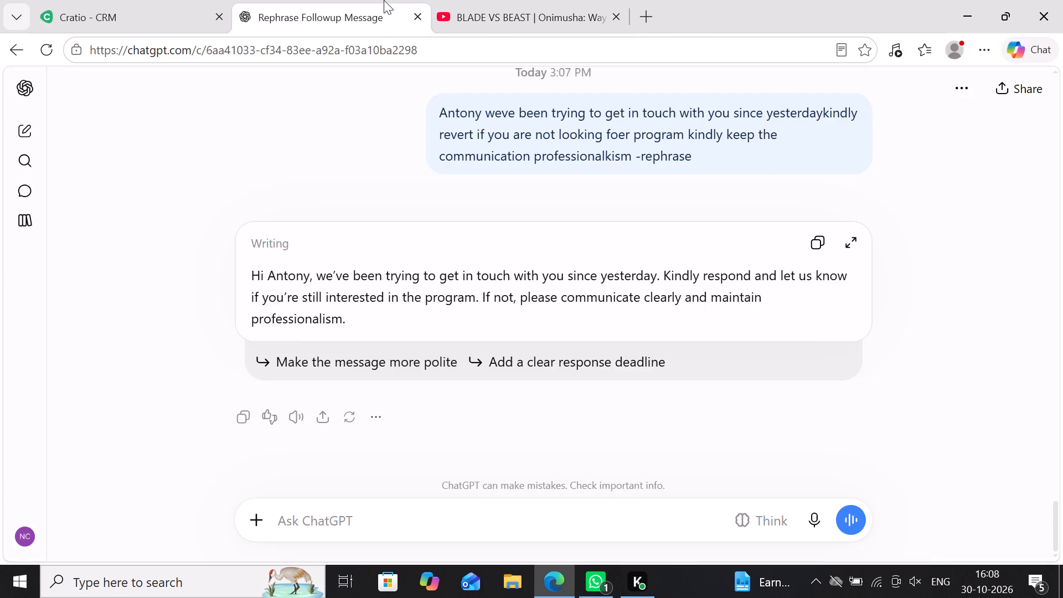
left_click(136, 0)
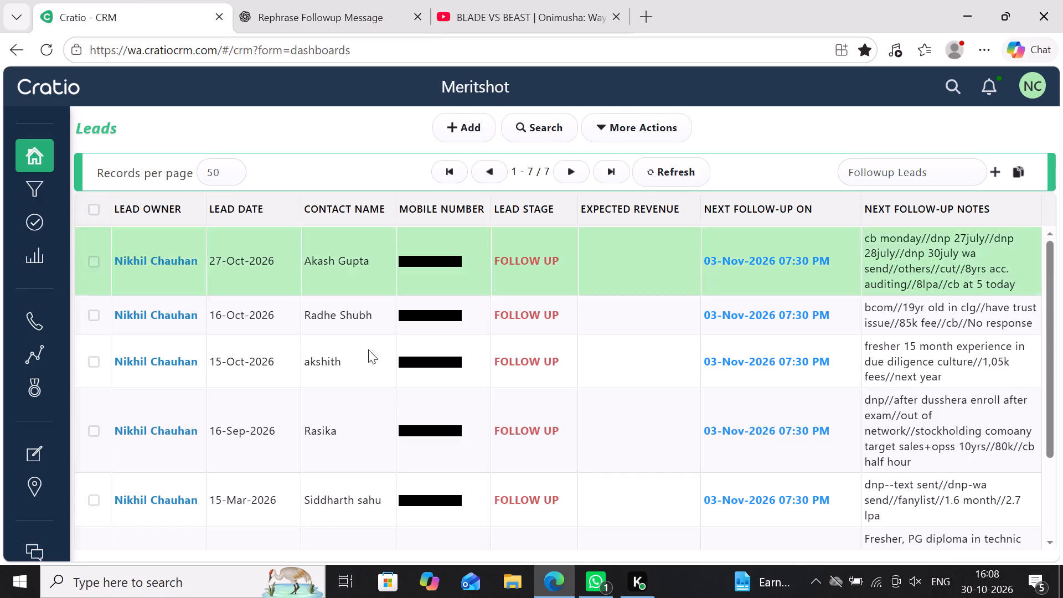
scroll(539, 435, "down", 20)
scroll(539, 435, "down", 20)
scroll(539, 435, "down", 20)
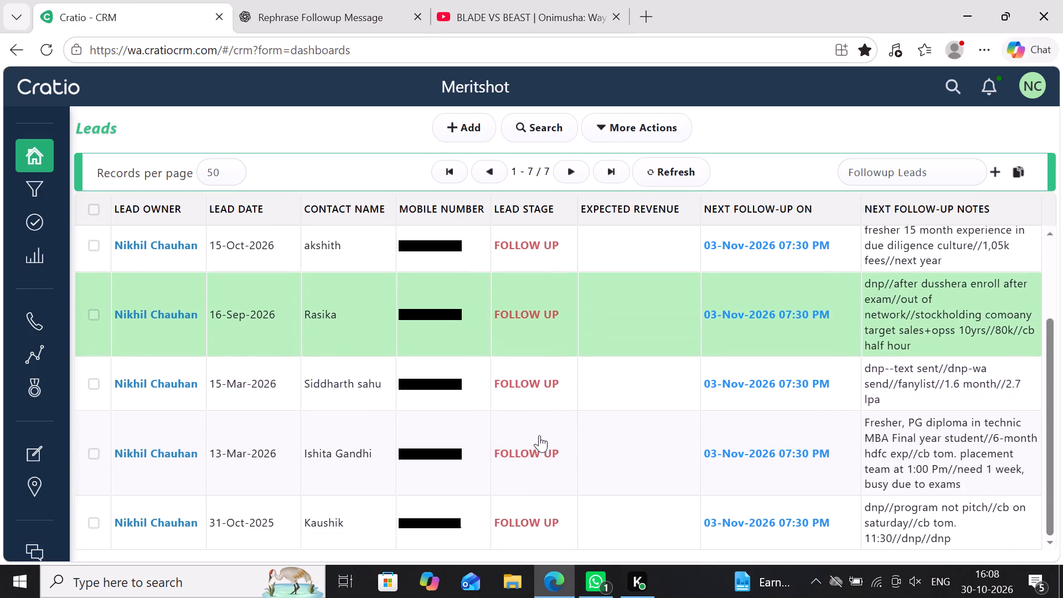
scroll(539, 435, "down", 20)
scroll(539, 435, "down", 10)
scroll(539, 435, "up", 20)
scroll(539, 435, "up", 20)
scroll(539, 435, "up", 20)
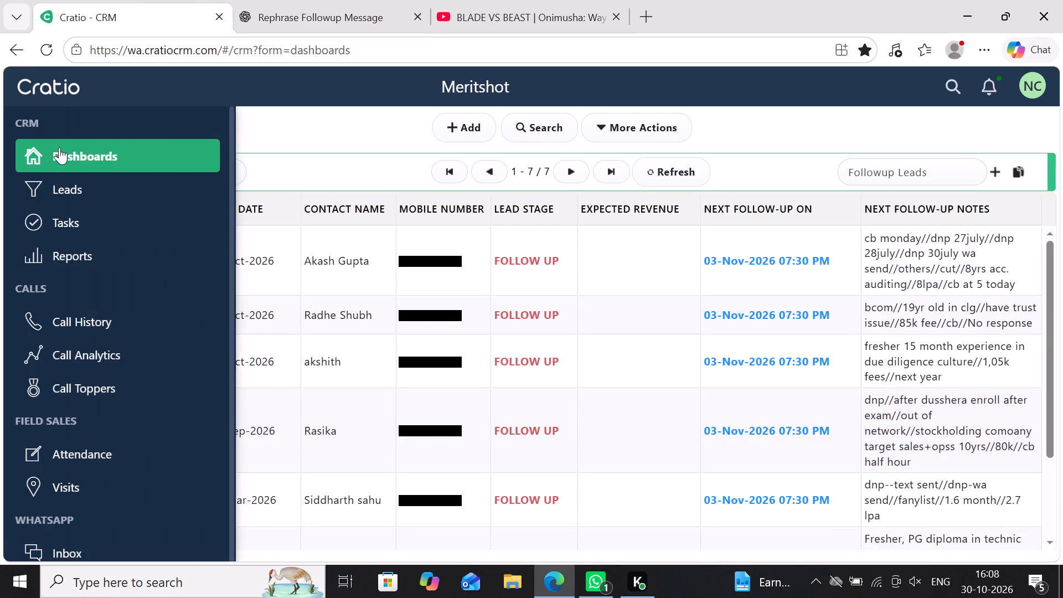
Open the CRM dashboard in a separate browser tab and refresh its figures.
right_click(59, 147)
left_click(107, 169)
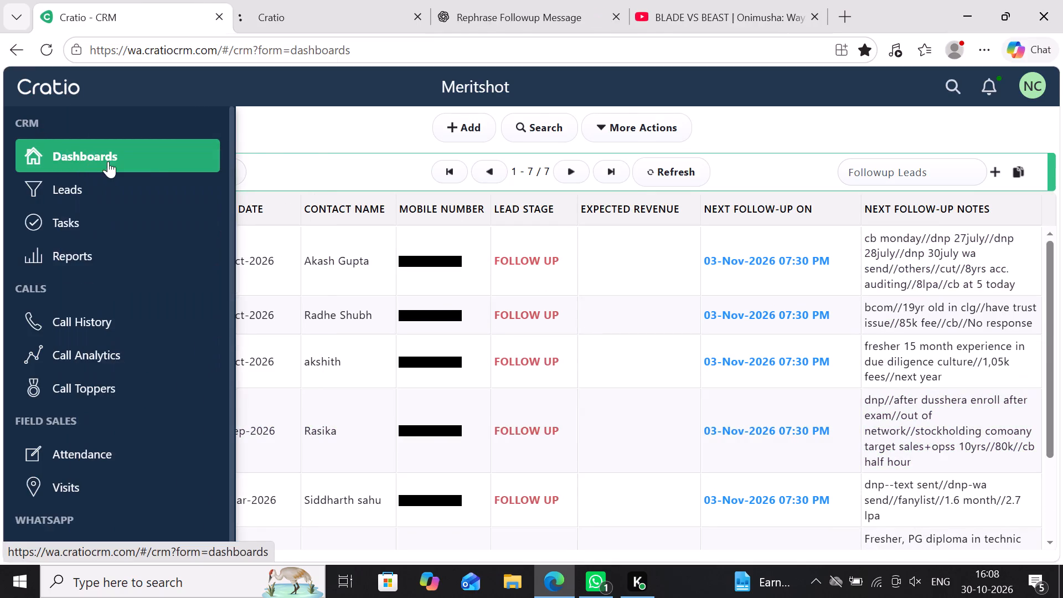
left_click(281, 0)
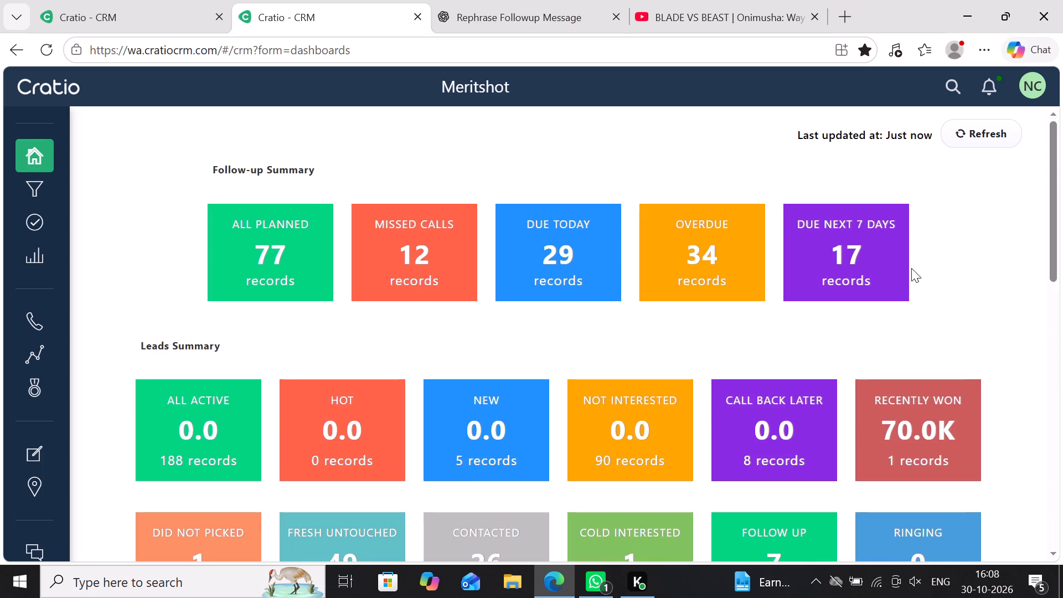
left_click(969, 136)
Open the Fresh Untouched leads list from the Leads Summary and skim its contacts.
scroll(969, 136, "down", 6)
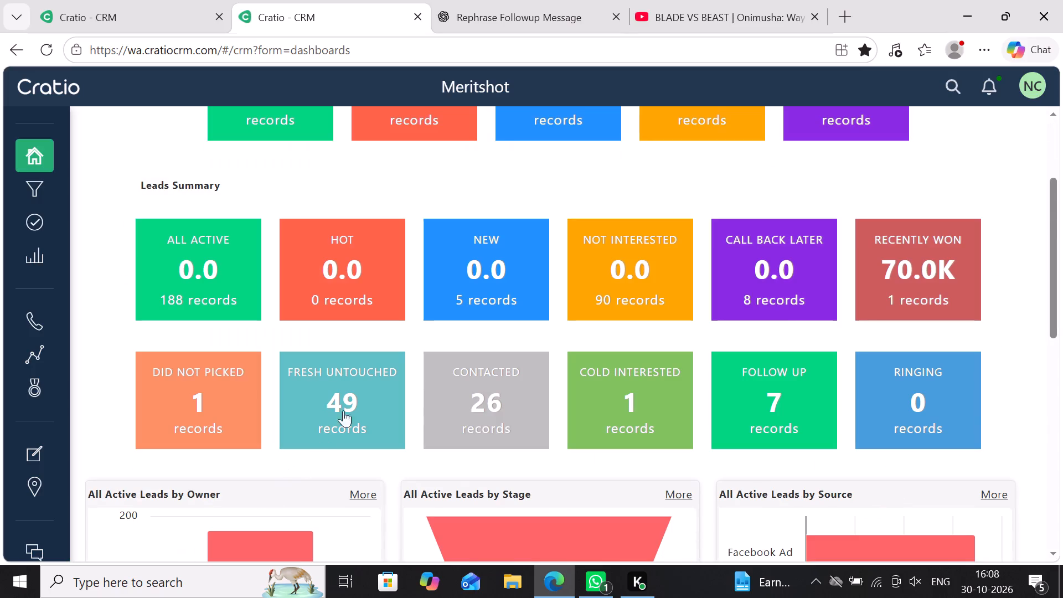
left_click(365, 392)
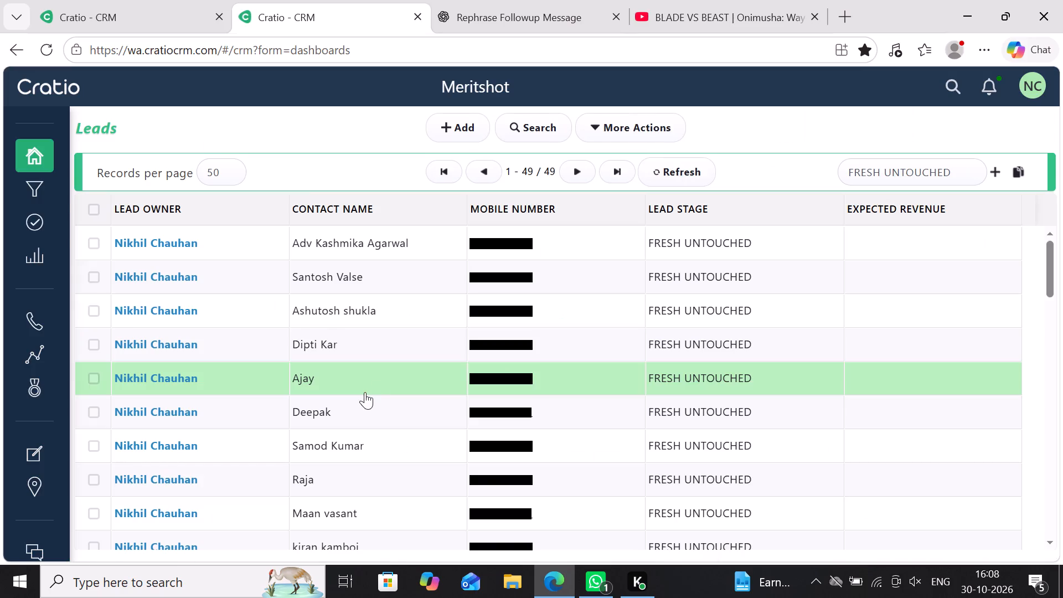
scroll(664, 298, "down", 20)
scroll(664, 298, "down", 20)
scroll(664, 298, "down", 20)
scroll(664, 298, "up", 20)
scroll(664, 298, "up", 13)
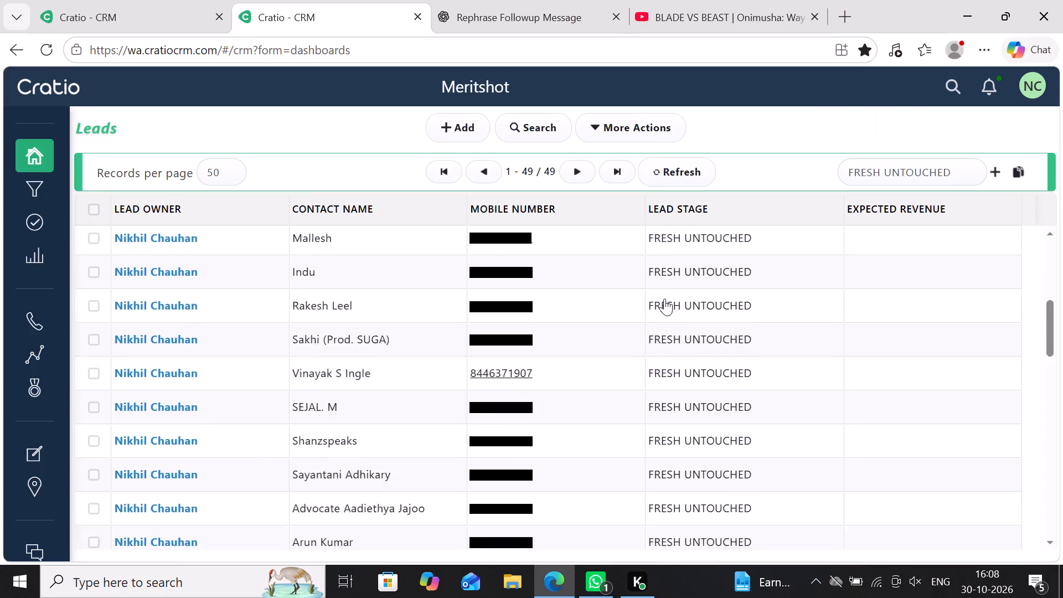
scroll(664, 298, "up", 20)
scroll(664, 298, "up", 20)
scroll(664, 298, "up", 20)
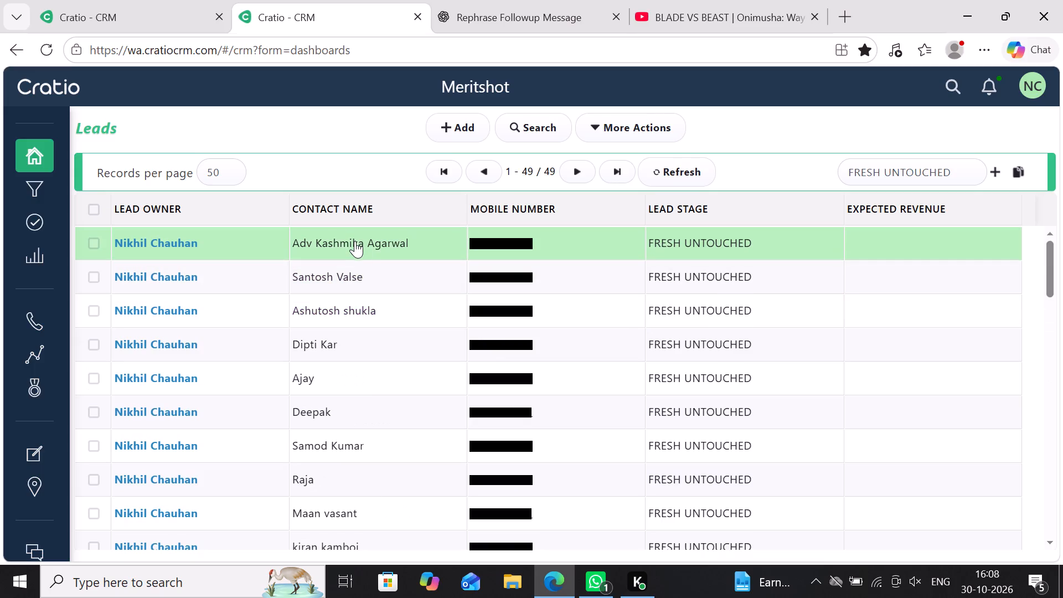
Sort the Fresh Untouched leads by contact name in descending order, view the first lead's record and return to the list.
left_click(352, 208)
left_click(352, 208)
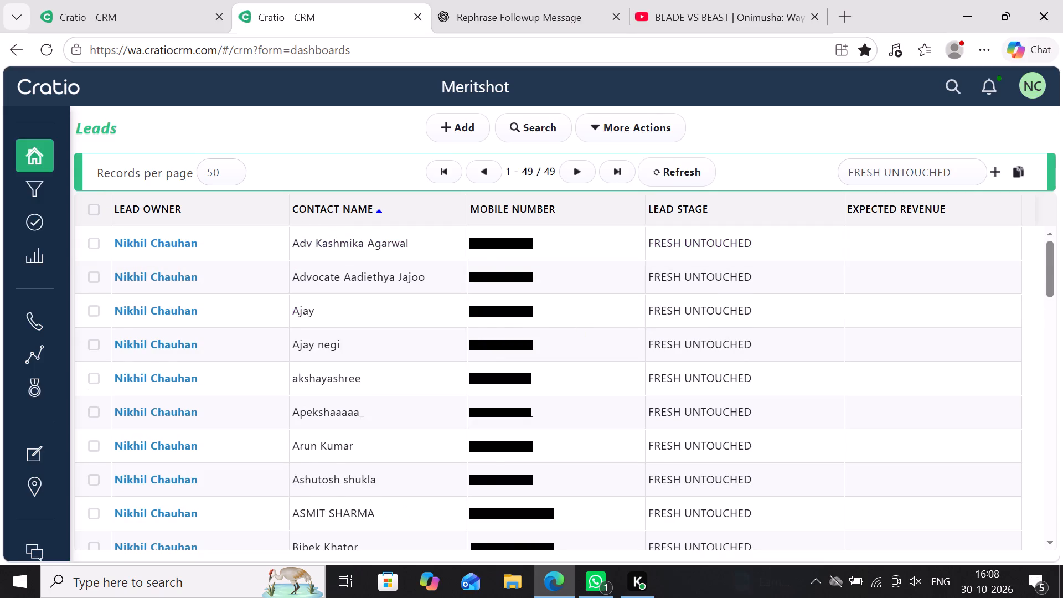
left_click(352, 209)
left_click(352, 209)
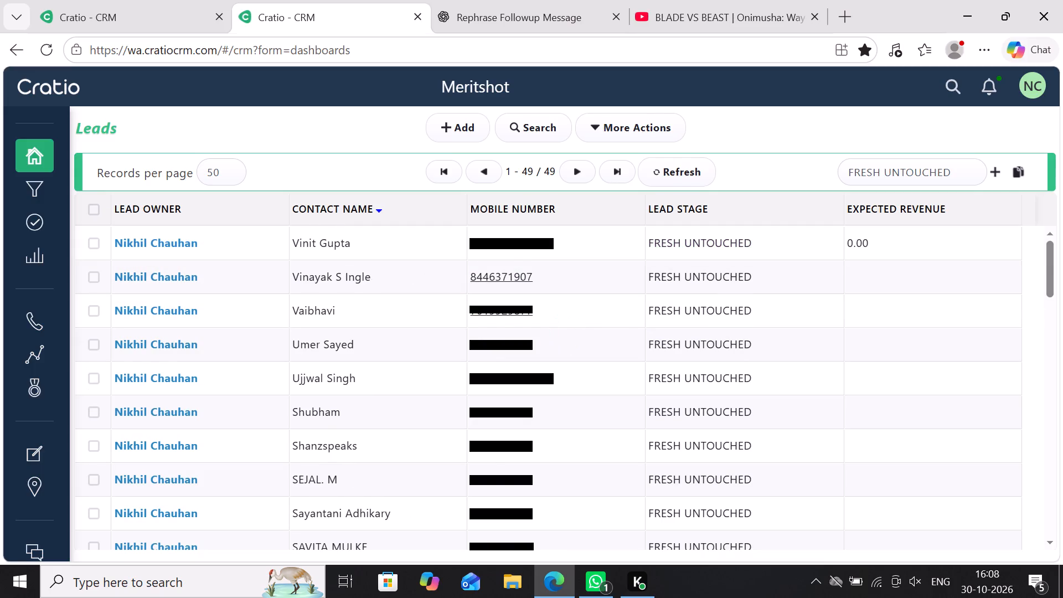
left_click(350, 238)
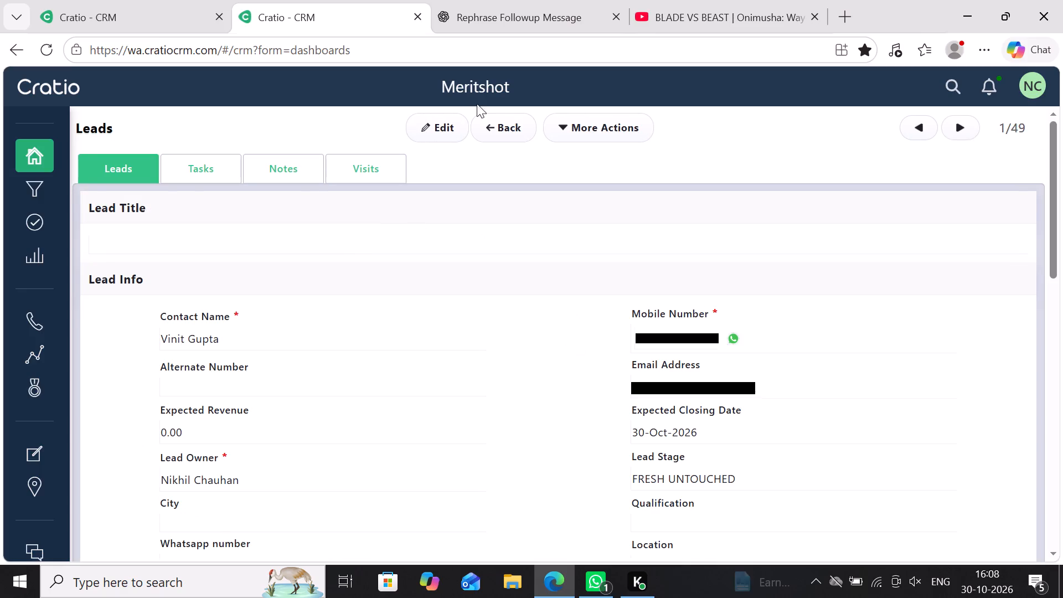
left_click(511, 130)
Sort the Fresh Untouched leads by contact name in ascending order and open the first lead's record.
left_click(357, 211)
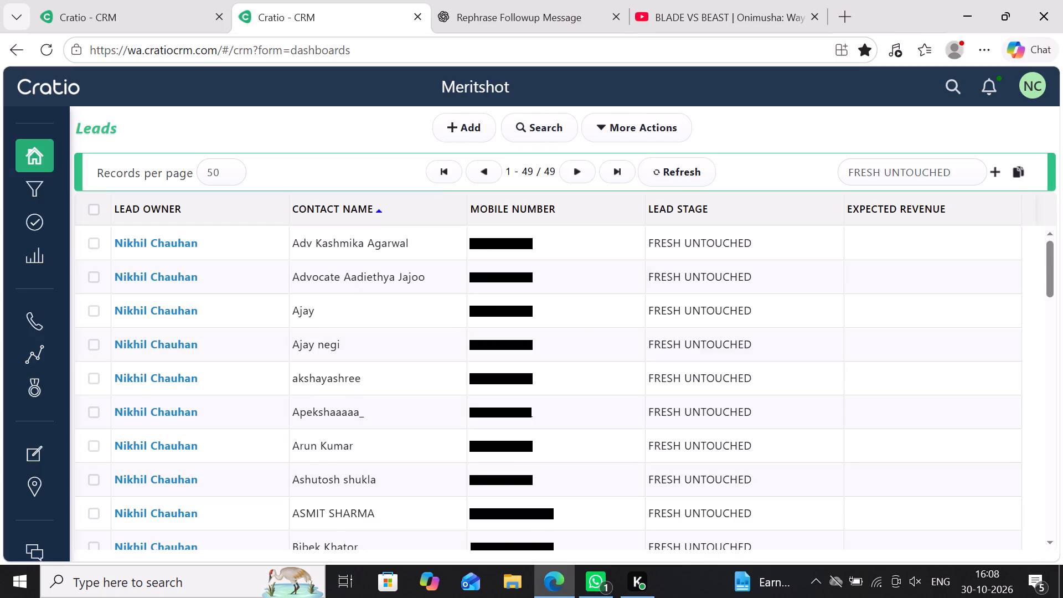
left_click(363, 242)
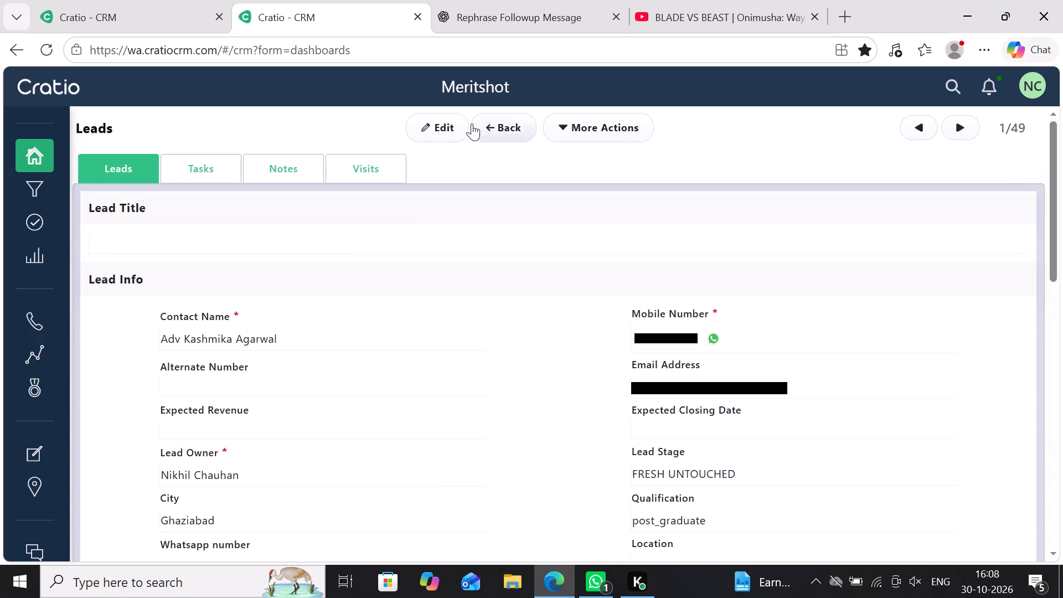
left_click(509, 117)
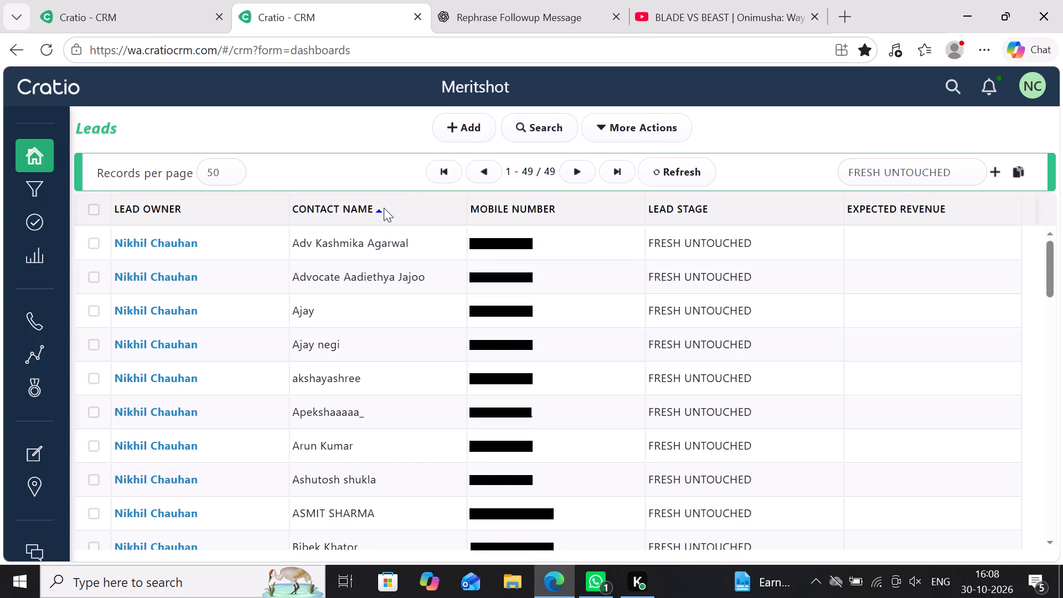
left_click(384, 208)
left_click(384, 208)
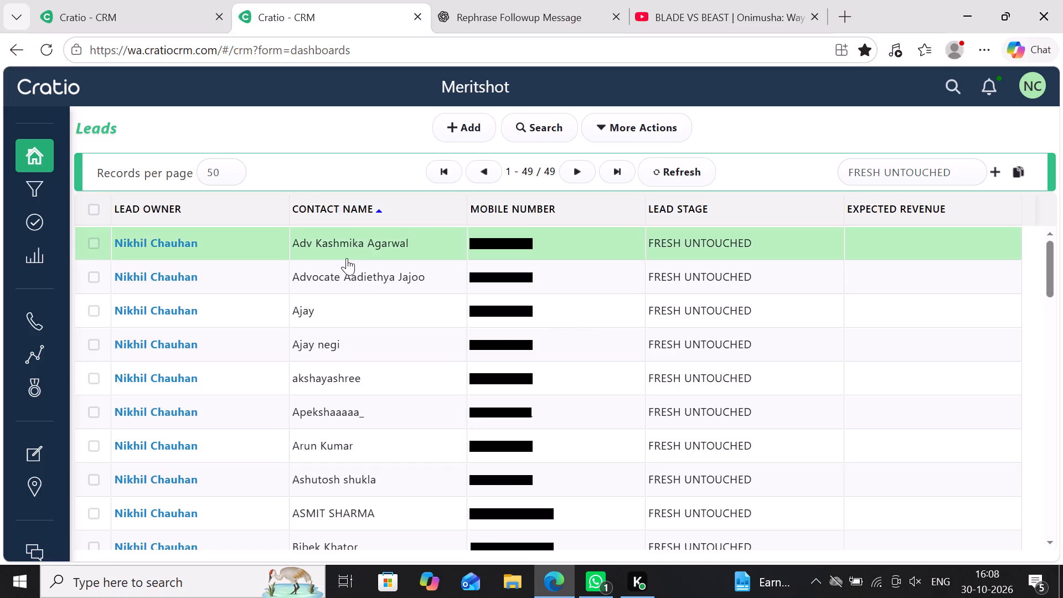
left_click(347, 258)
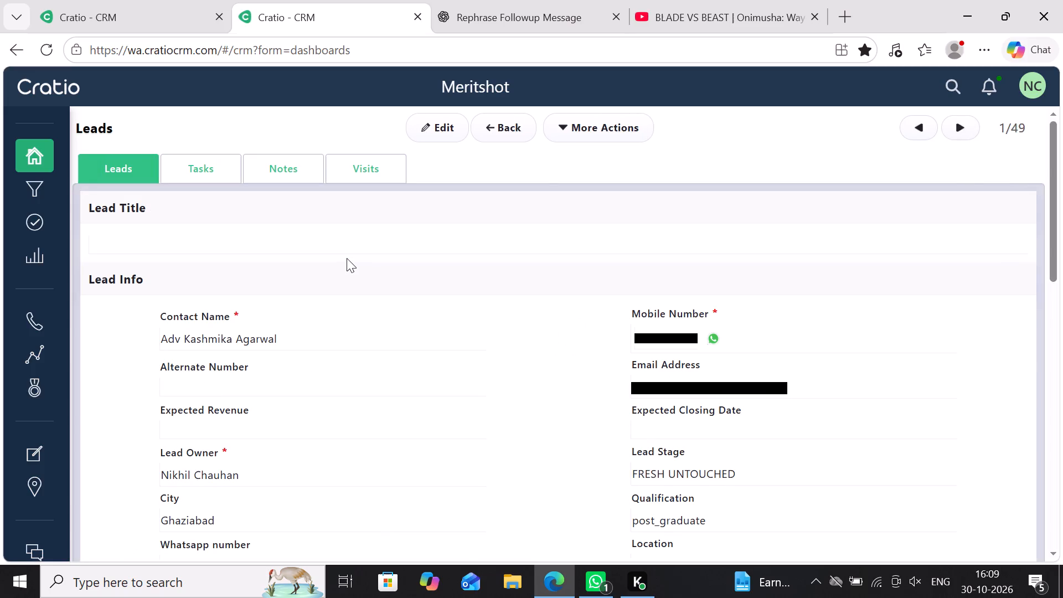
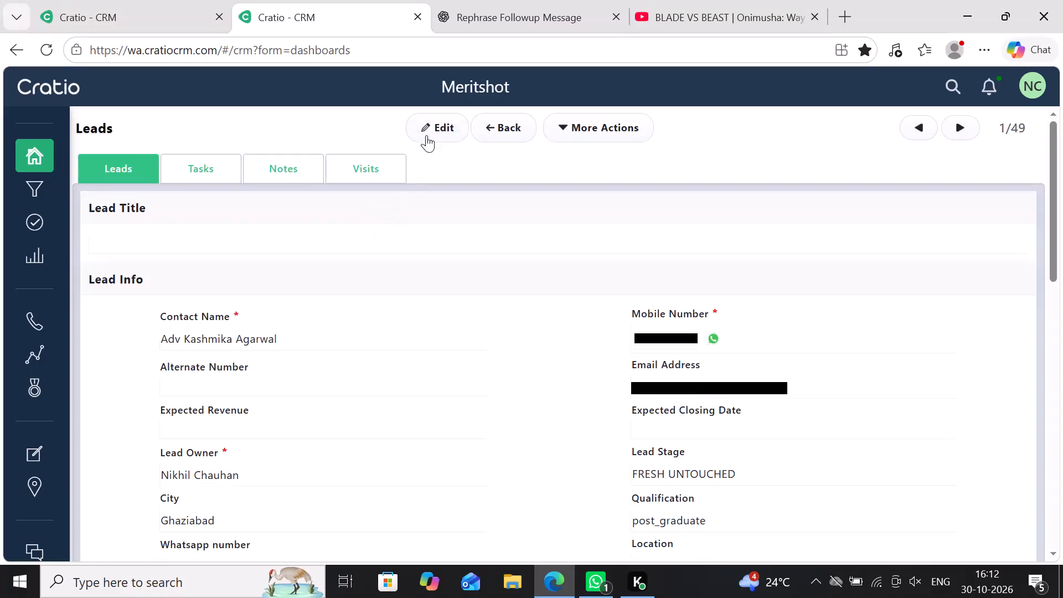
Open the first lead's record for editing, cancel the edit and return to the Fresh Untouched leads list.
left_click(441, 120)
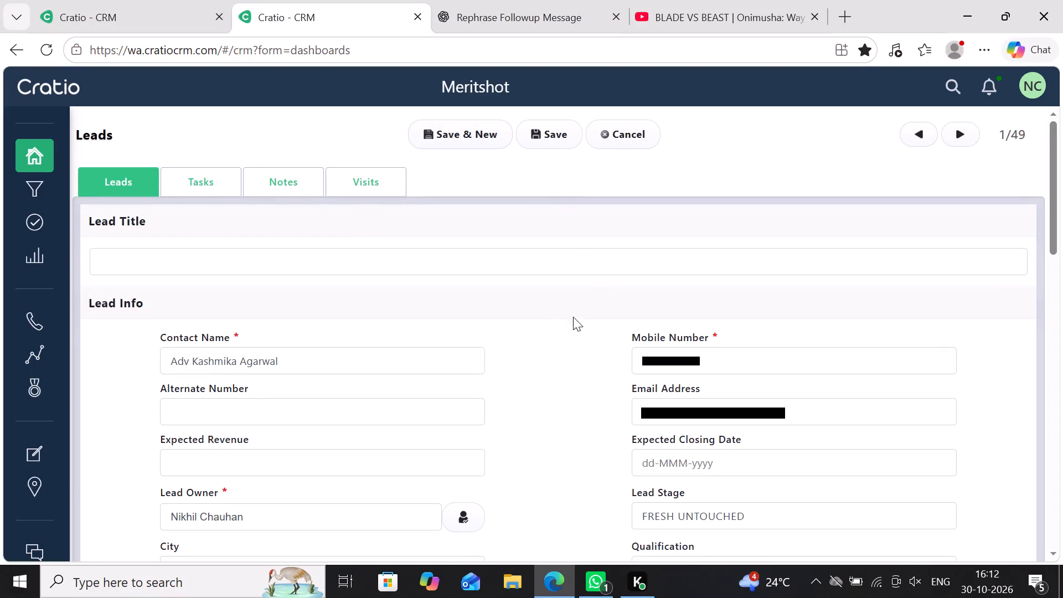
left_click(638, 146)
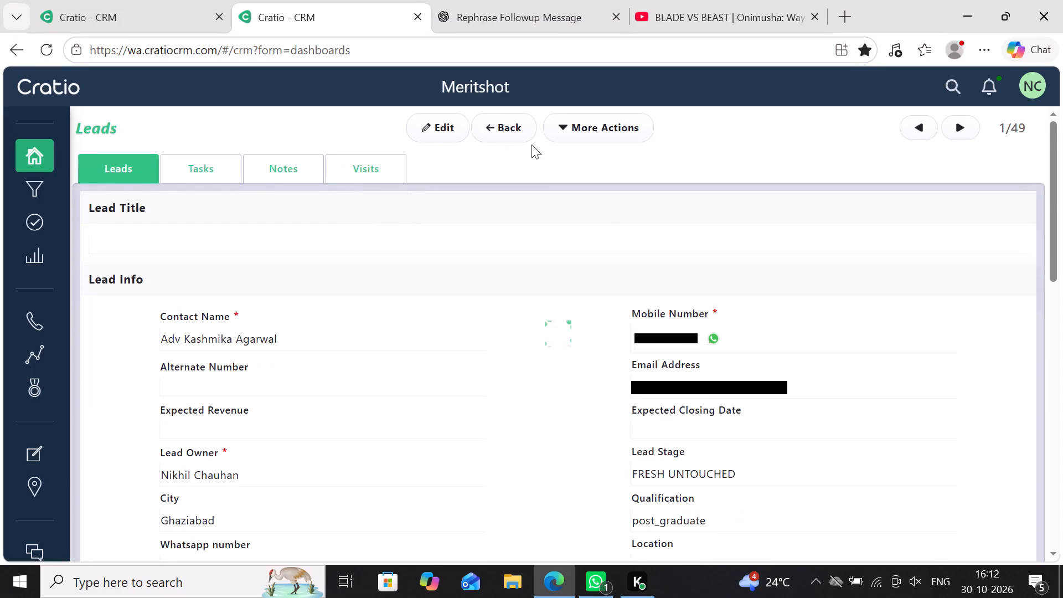
left_click(516, 136)
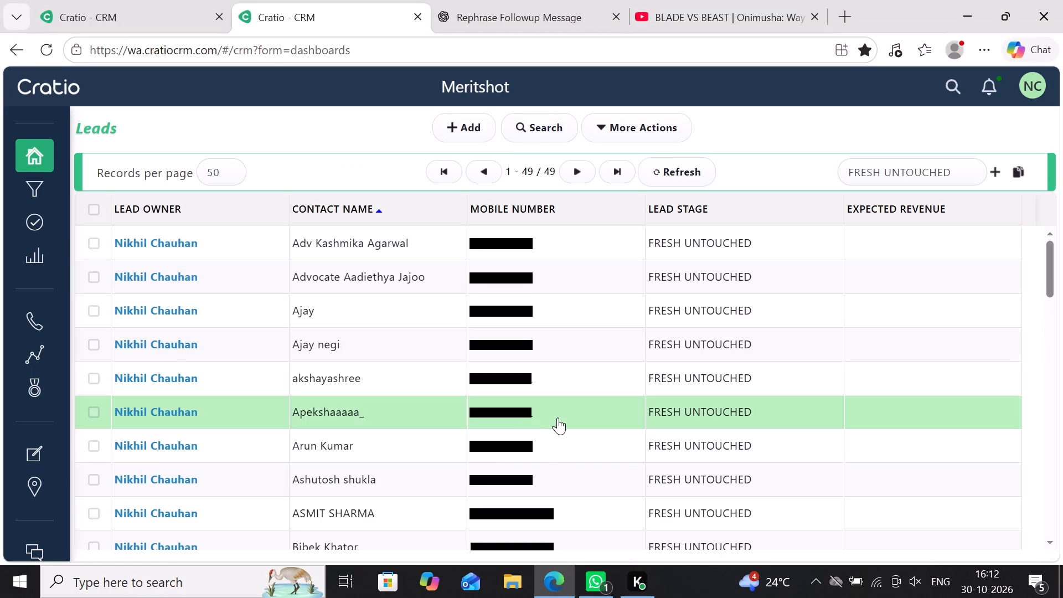
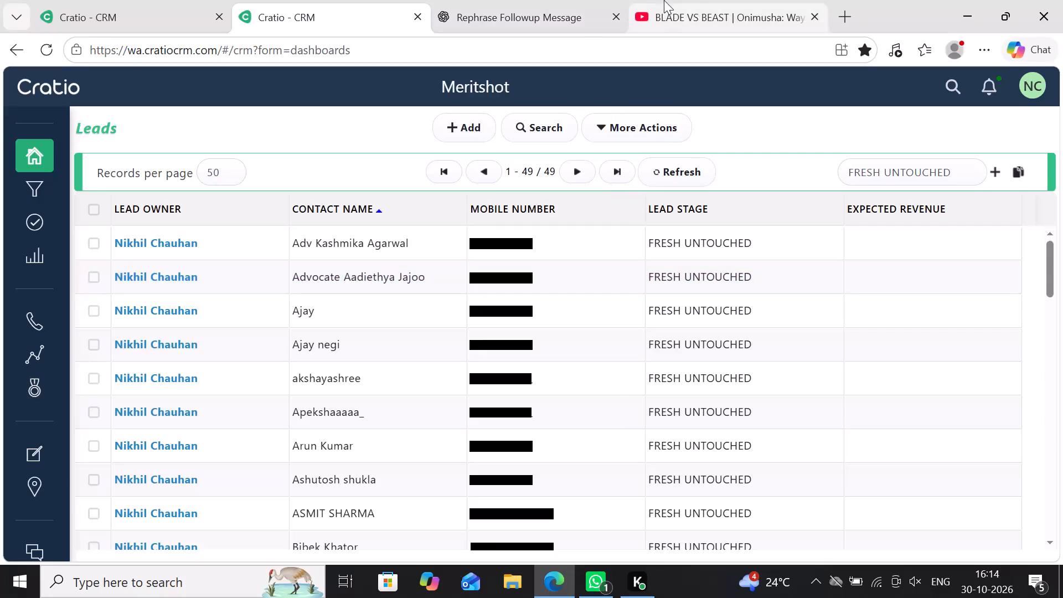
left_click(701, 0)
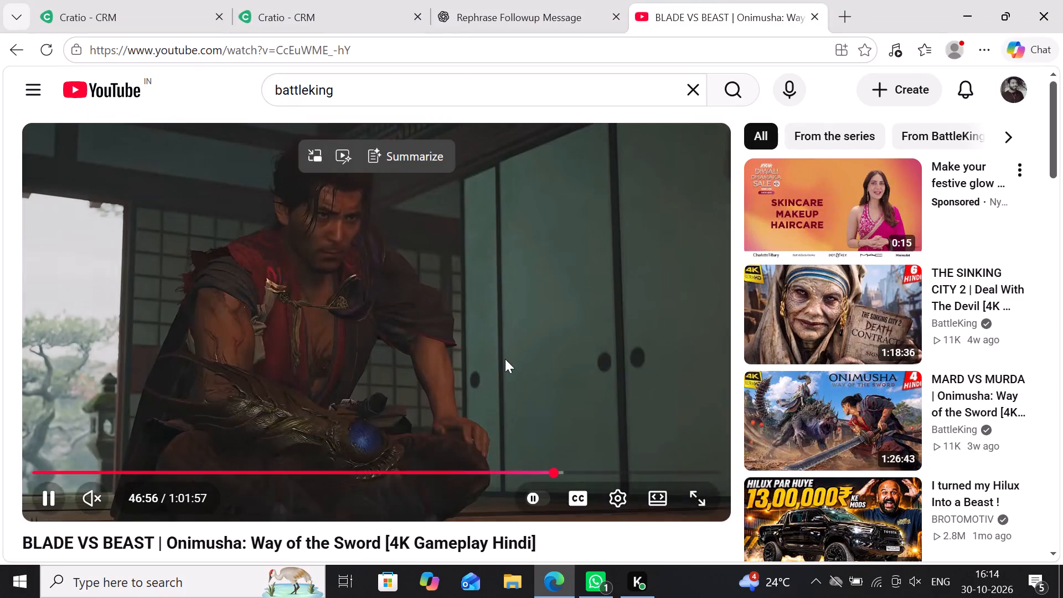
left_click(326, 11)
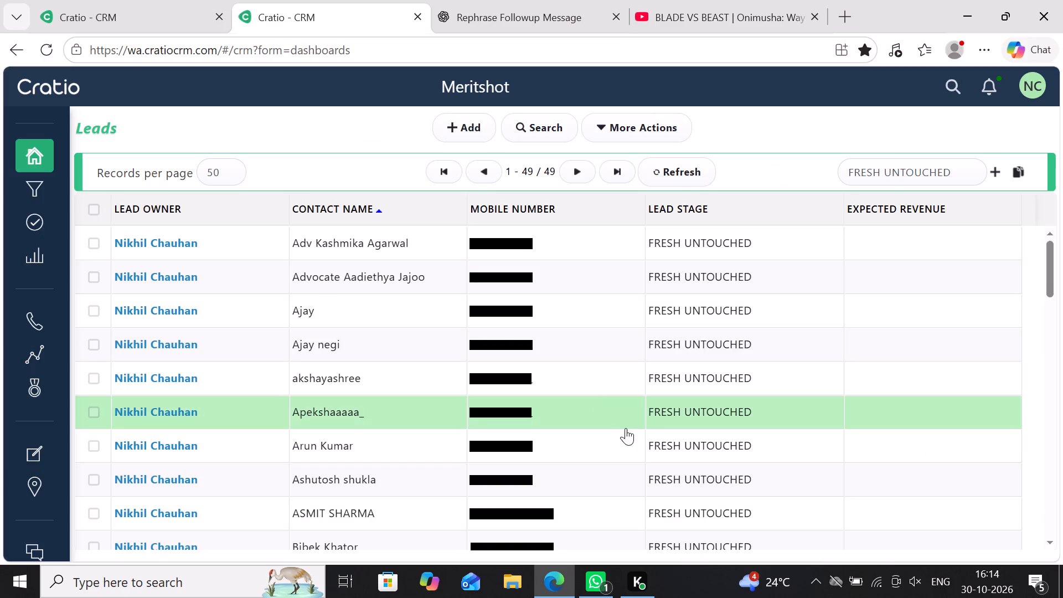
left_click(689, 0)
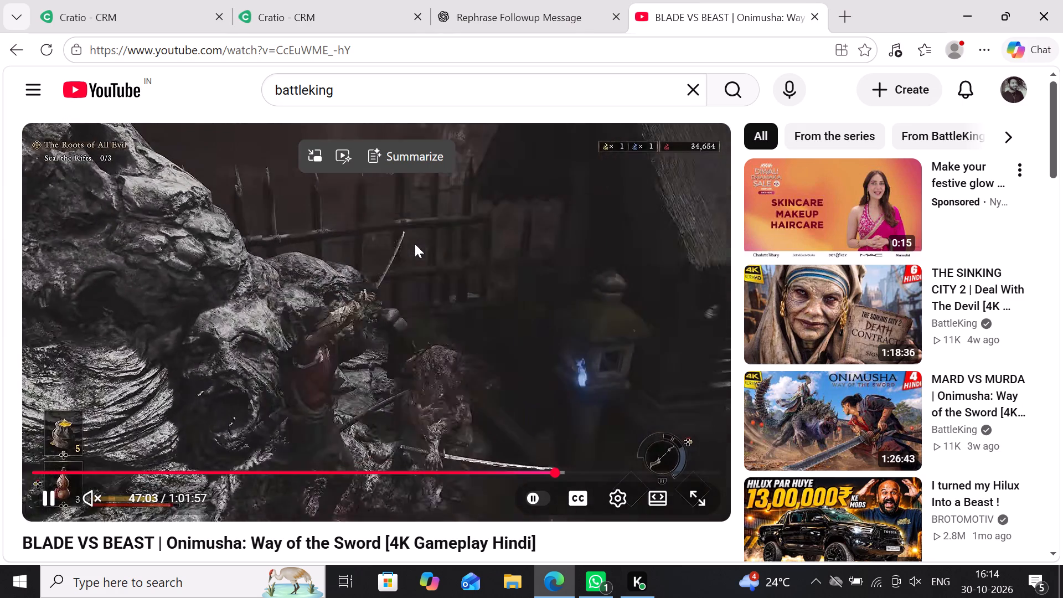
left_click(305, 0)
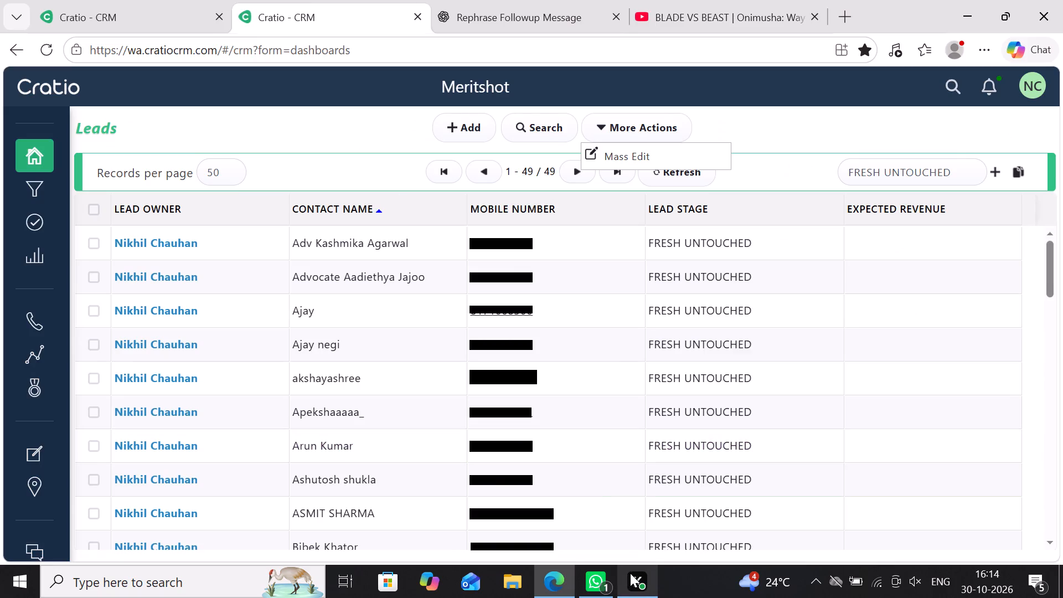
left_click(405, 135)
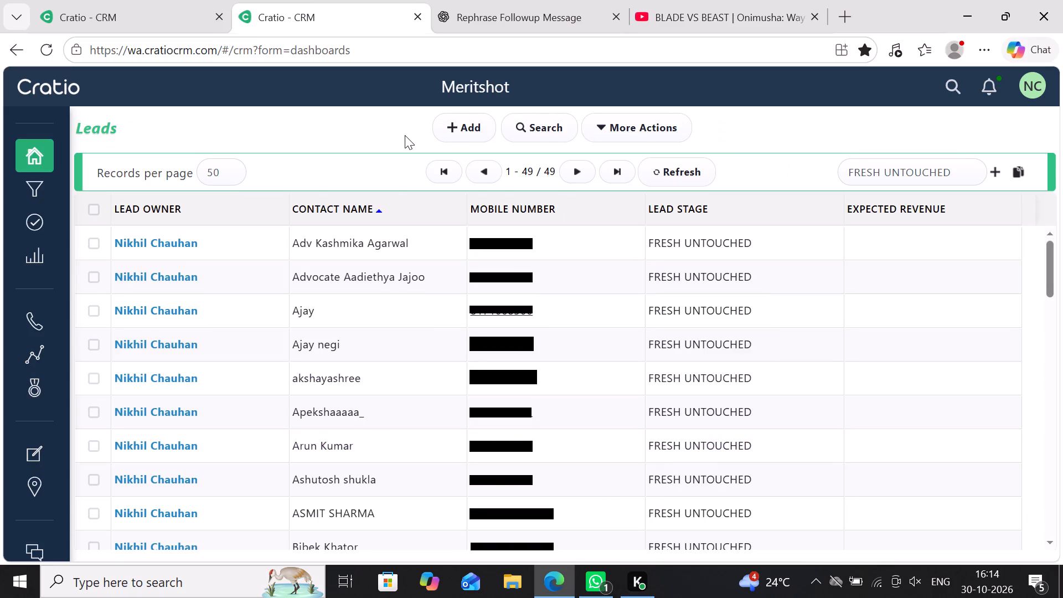
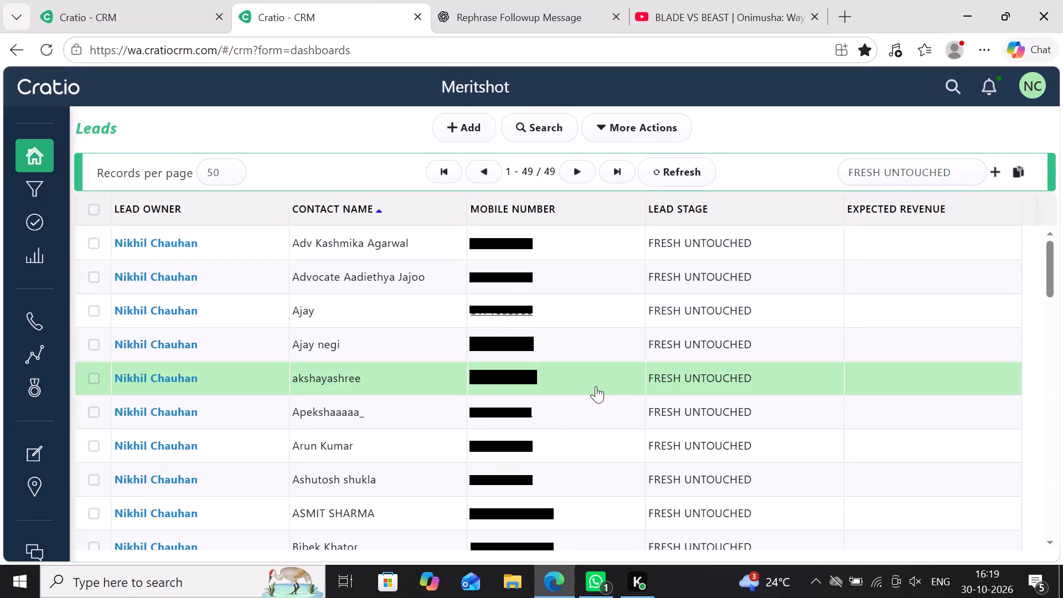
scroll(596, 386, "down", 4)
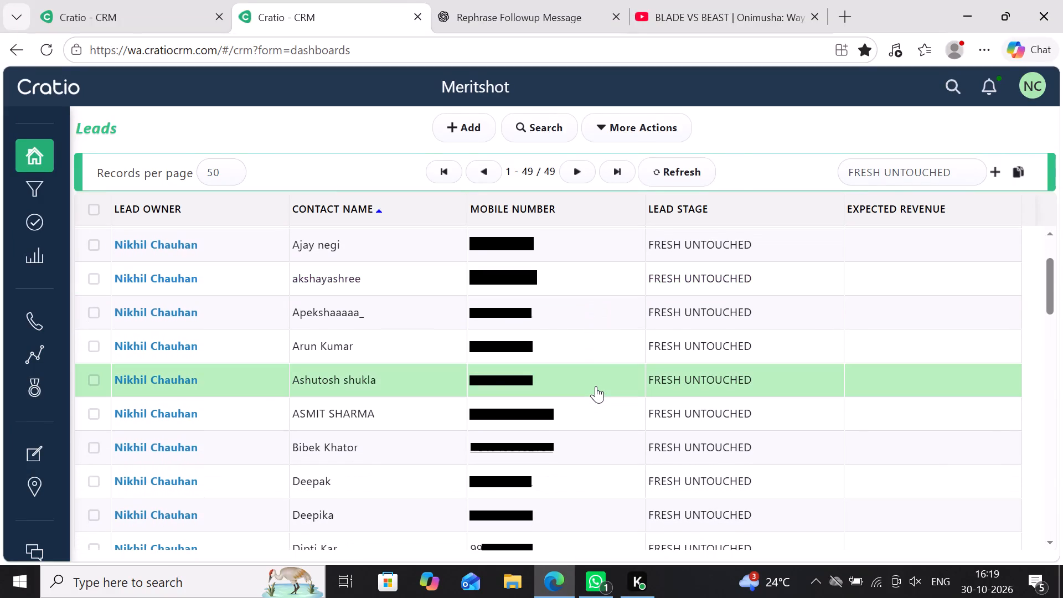
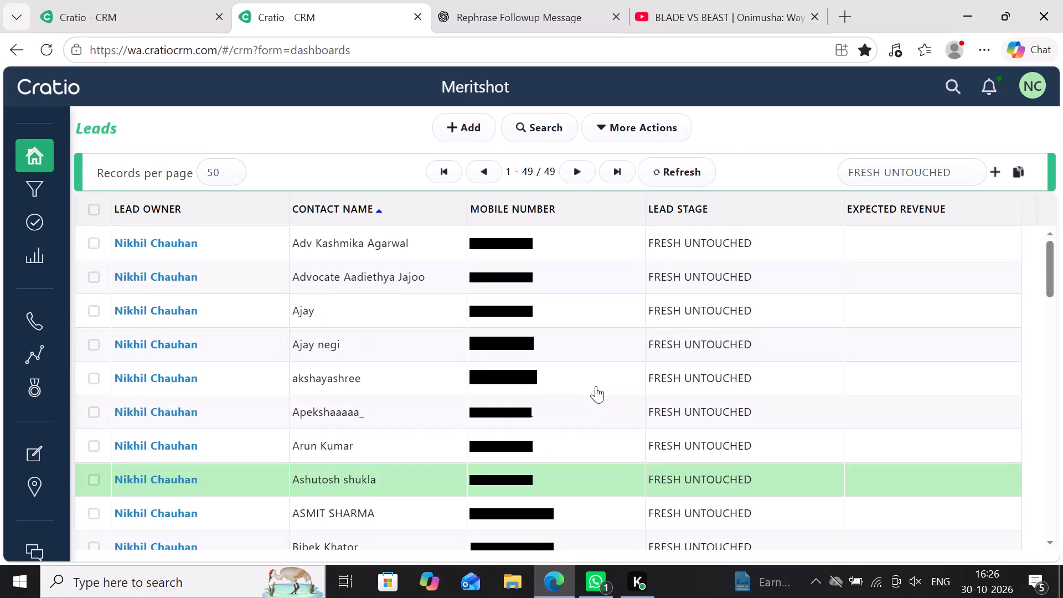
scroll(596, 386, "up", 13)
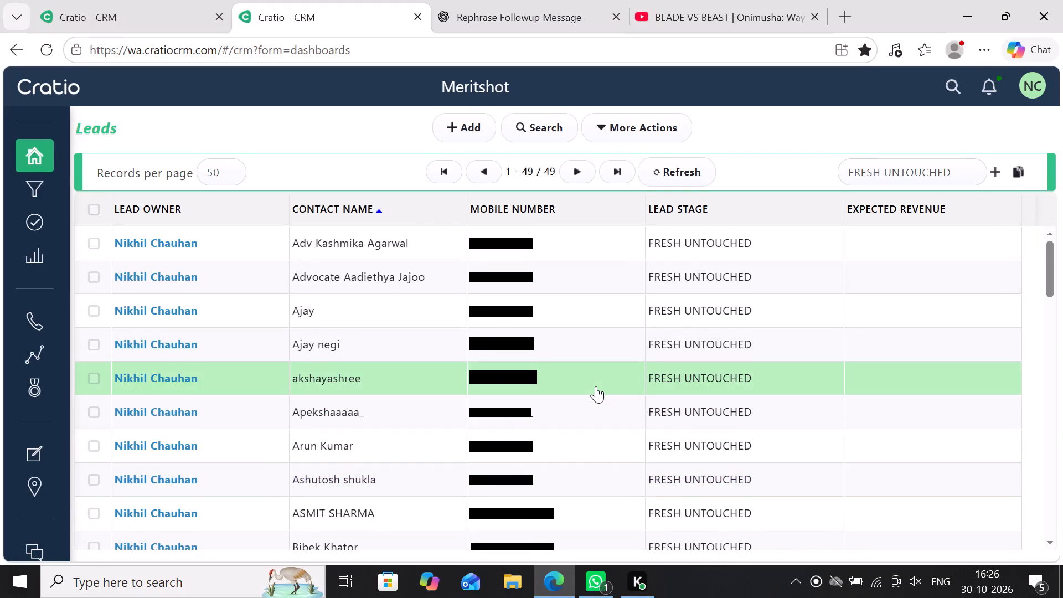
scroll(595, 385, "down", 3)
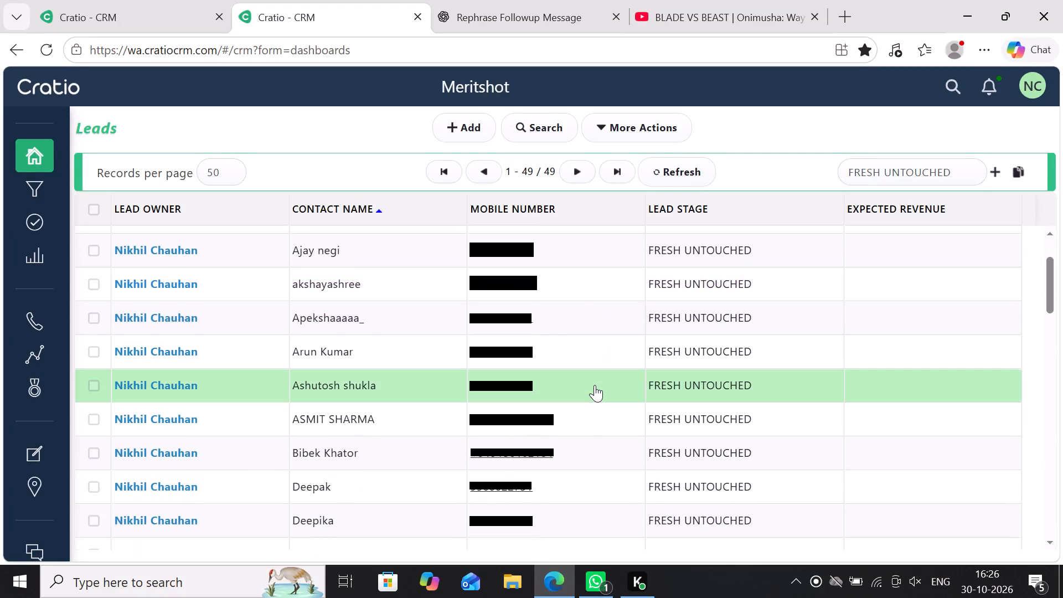
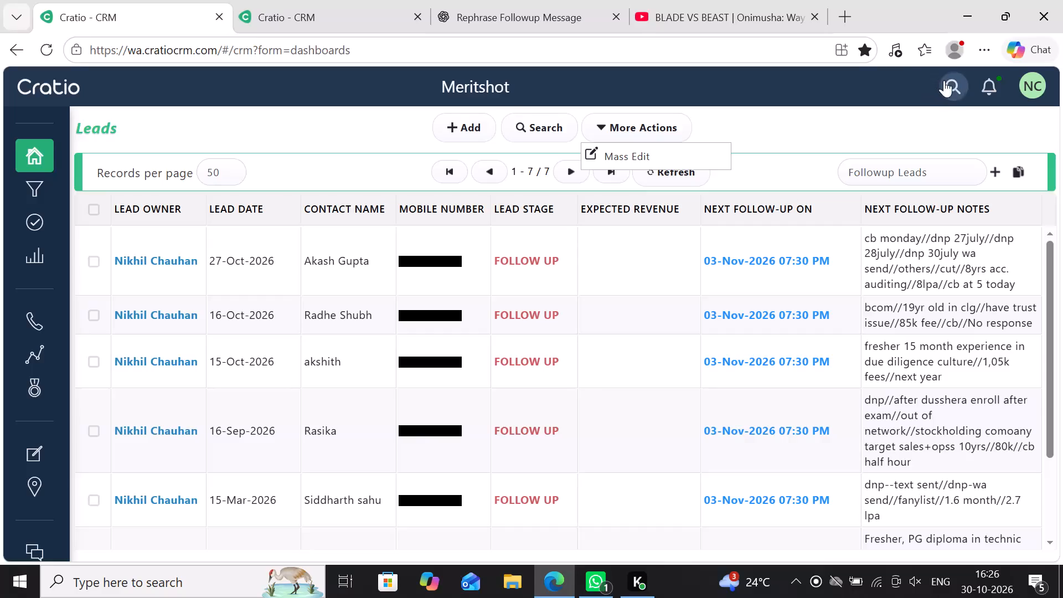
Search the whole CRM for 9822, look through the matching leads and return to the Fresh Untouched leads list.
left_click(944, 80)
left_click(791, 89)
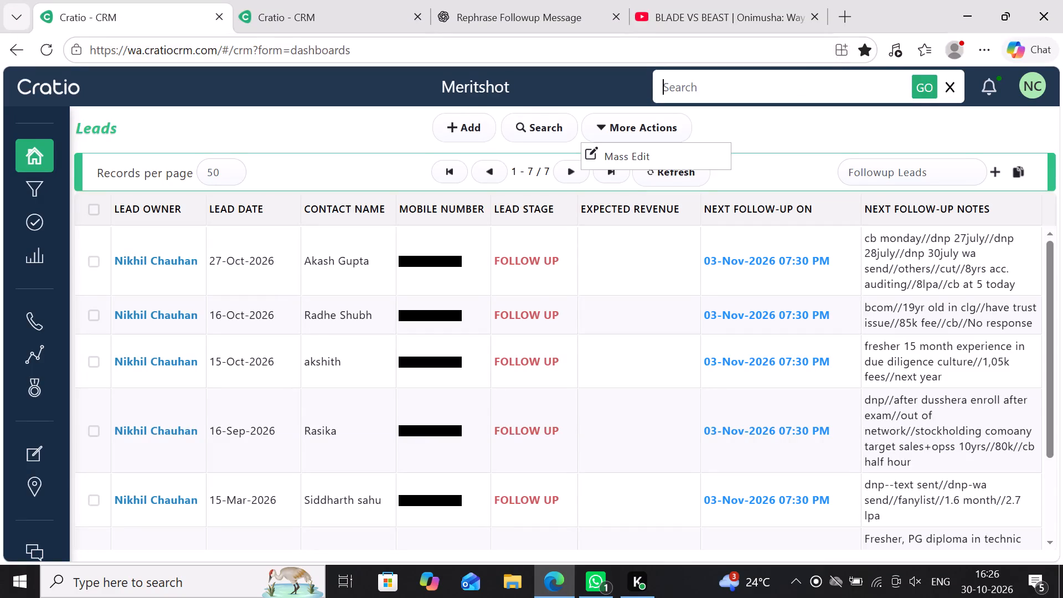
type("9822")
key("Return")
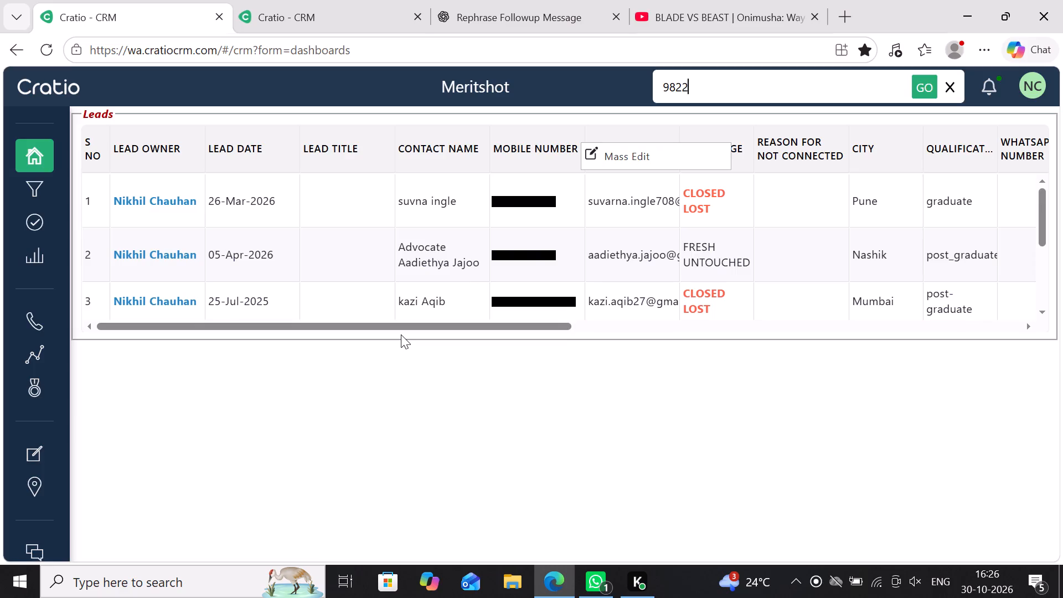
scroll(401, 334, "down", 8)
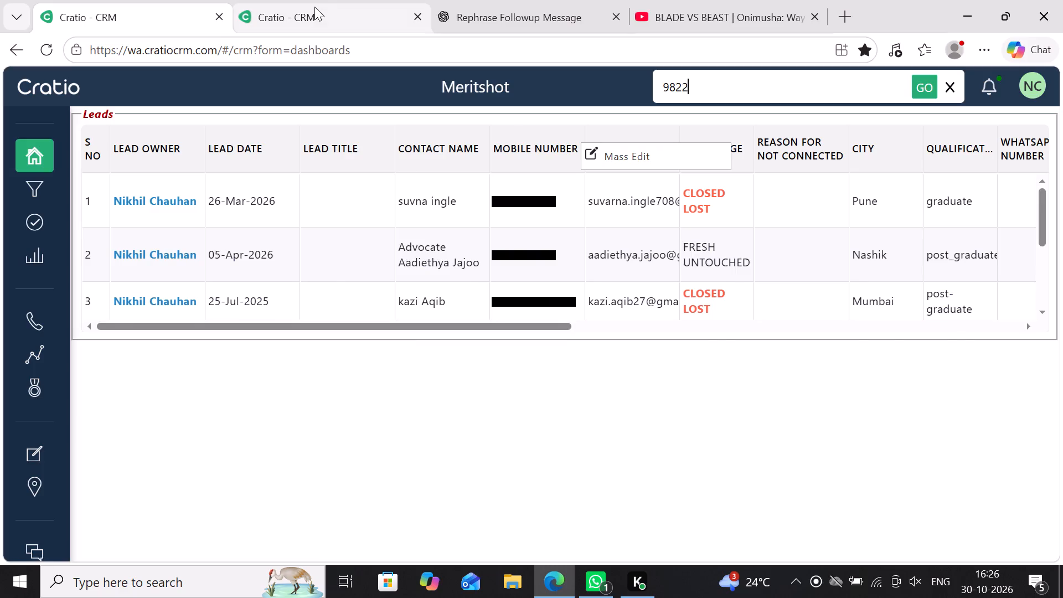
left_click(314, 0)
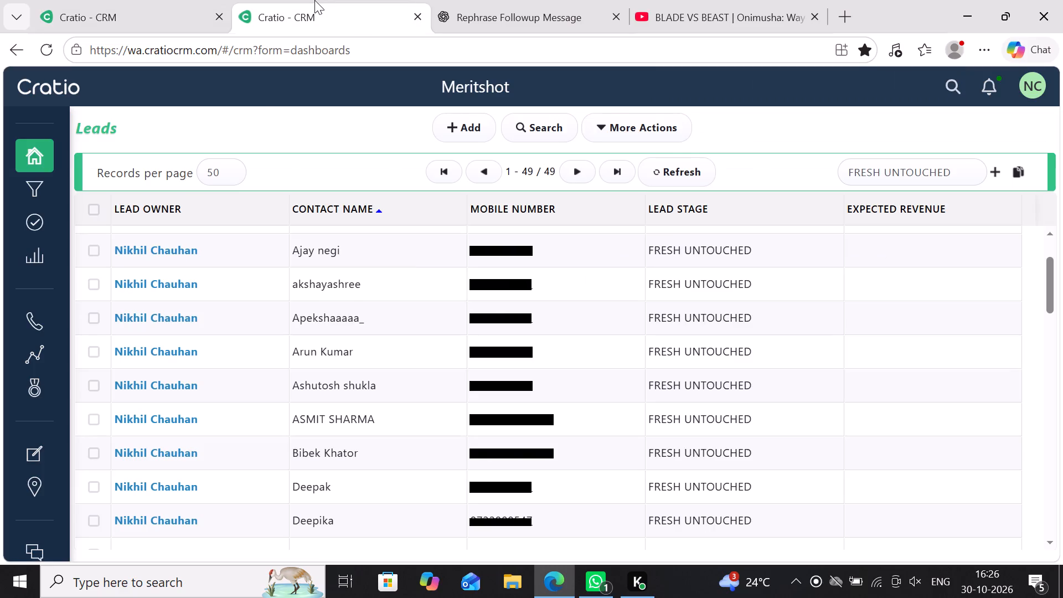
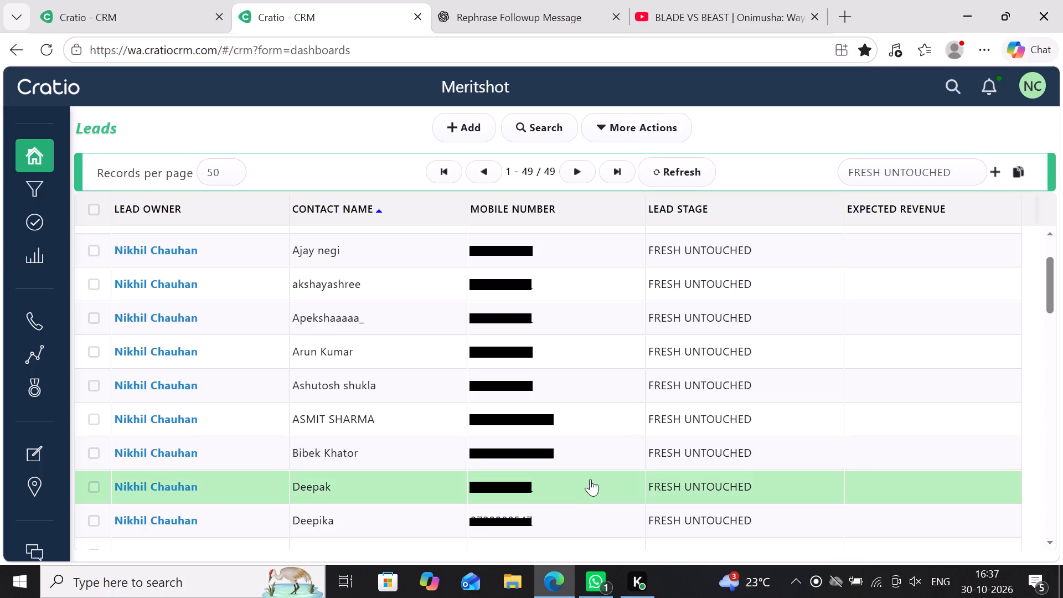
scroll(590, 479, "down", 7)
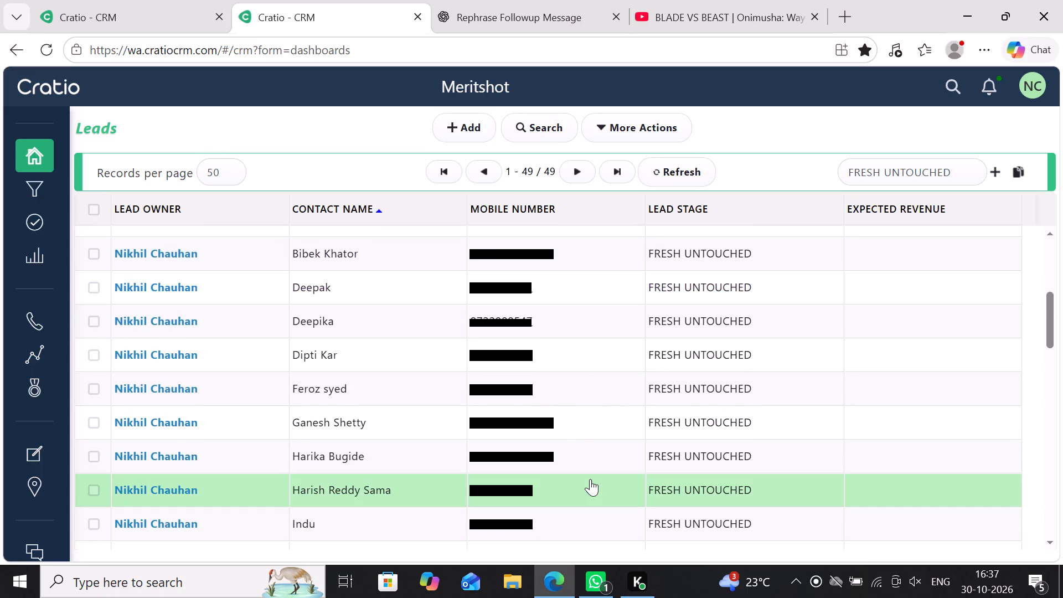
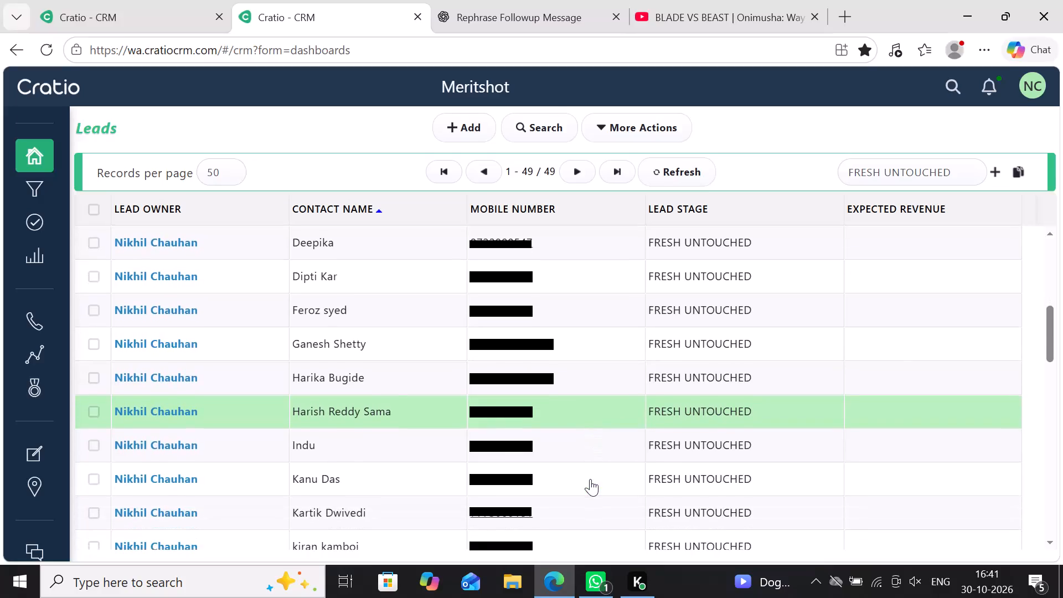
Look through the contacts further down the FRESH UNTOUCHED leads list.
scroll(590, 479, "down", 1)
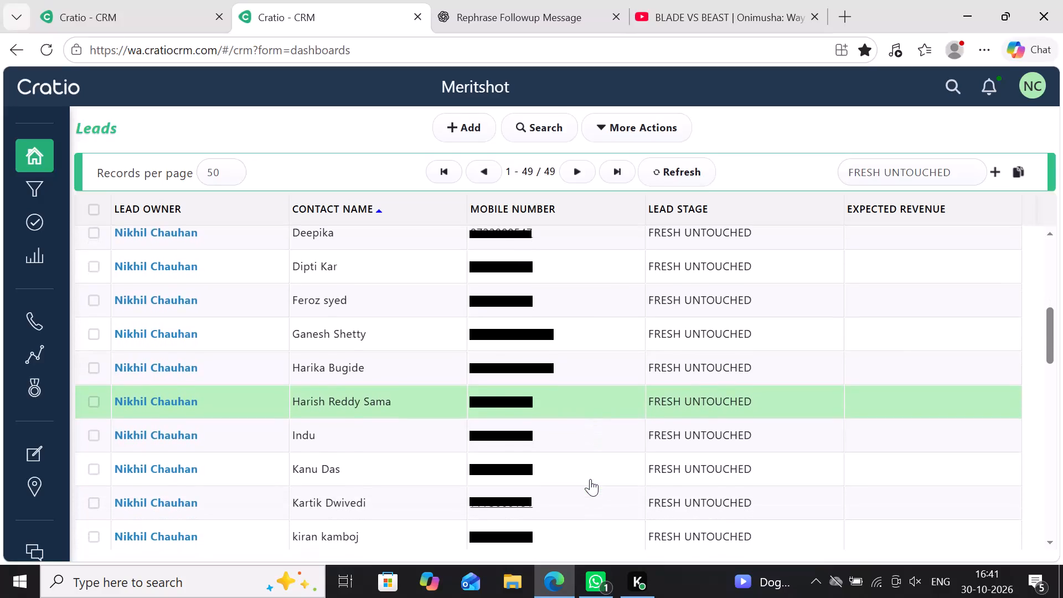
scroll(590, 479, "down", 2)
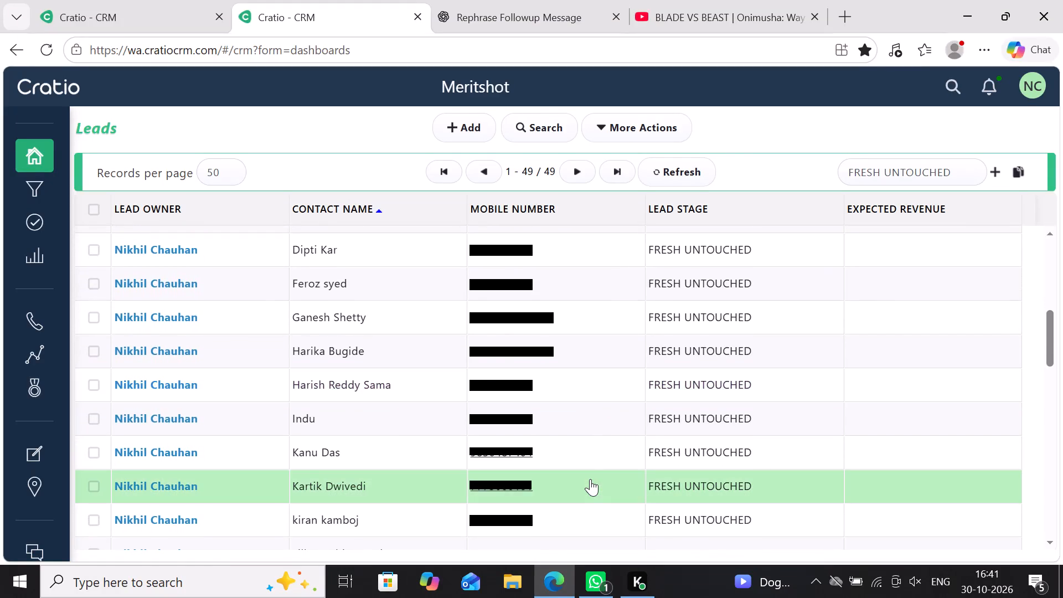
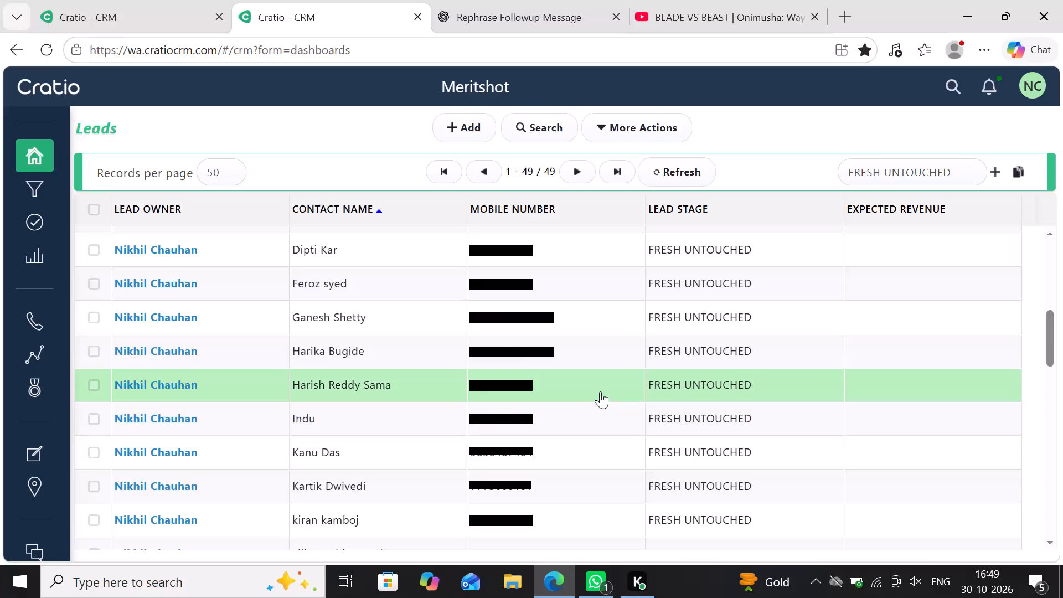
Open the record of the FRESH UNTOUCHED lead listed just above Indu and review its lead details and source information.
left_click(600, 391)
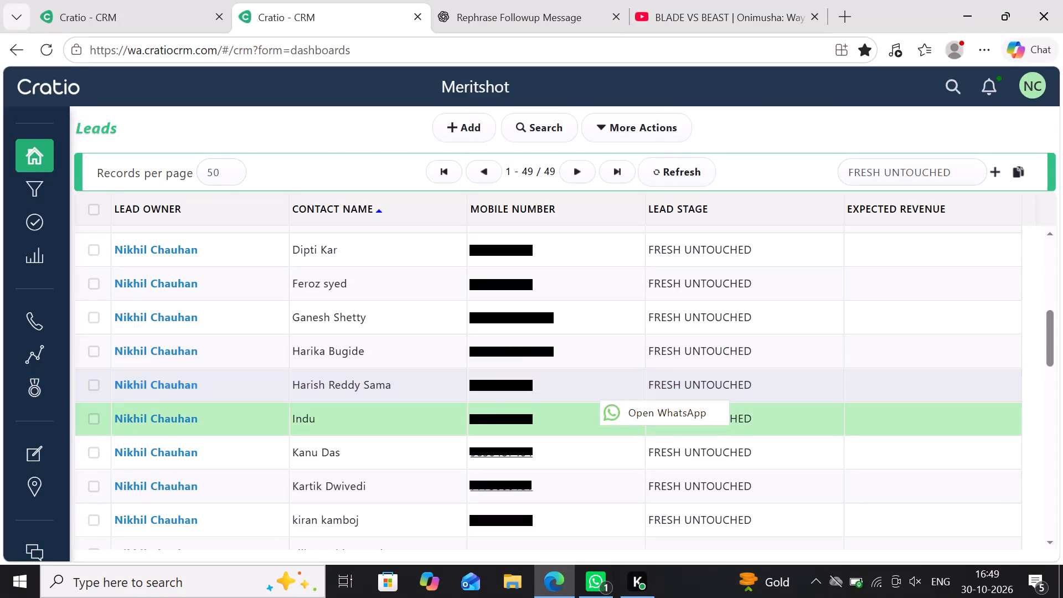
left_click(447, 387)
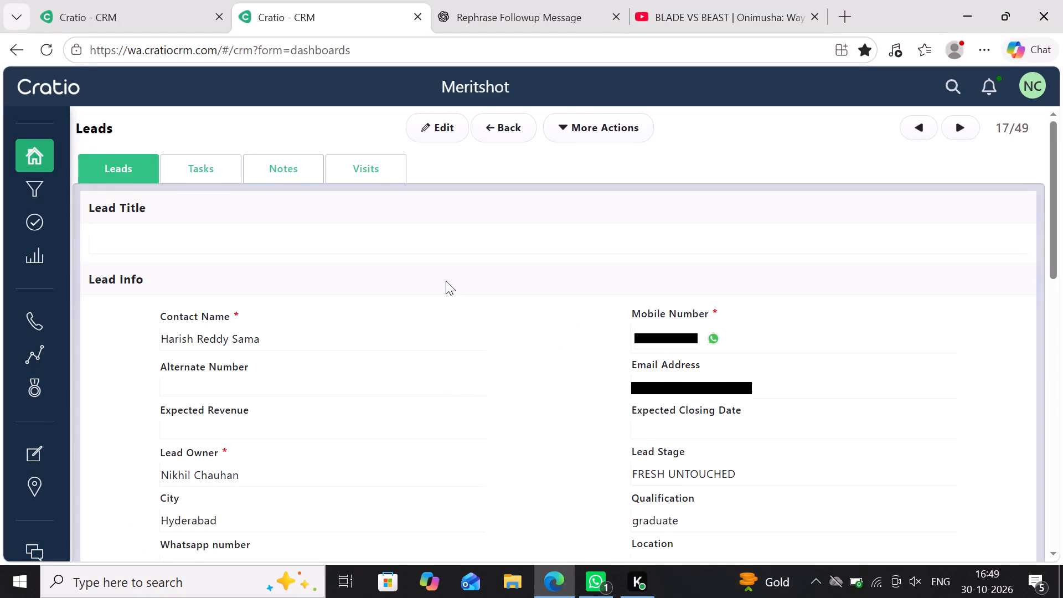
scroll(446, 282, "down", 20)
scroll(446, 282, "down", 4)
scroll(446, 282, "up", 1)
scroll(446, 282, "down", 2)
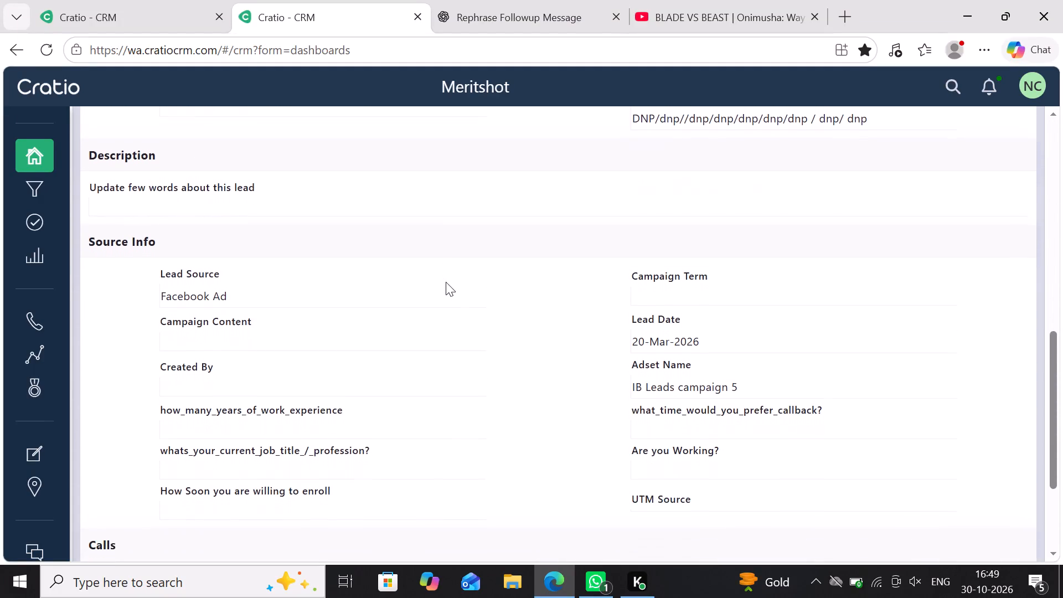
scroll(446, 282, "down", 2)
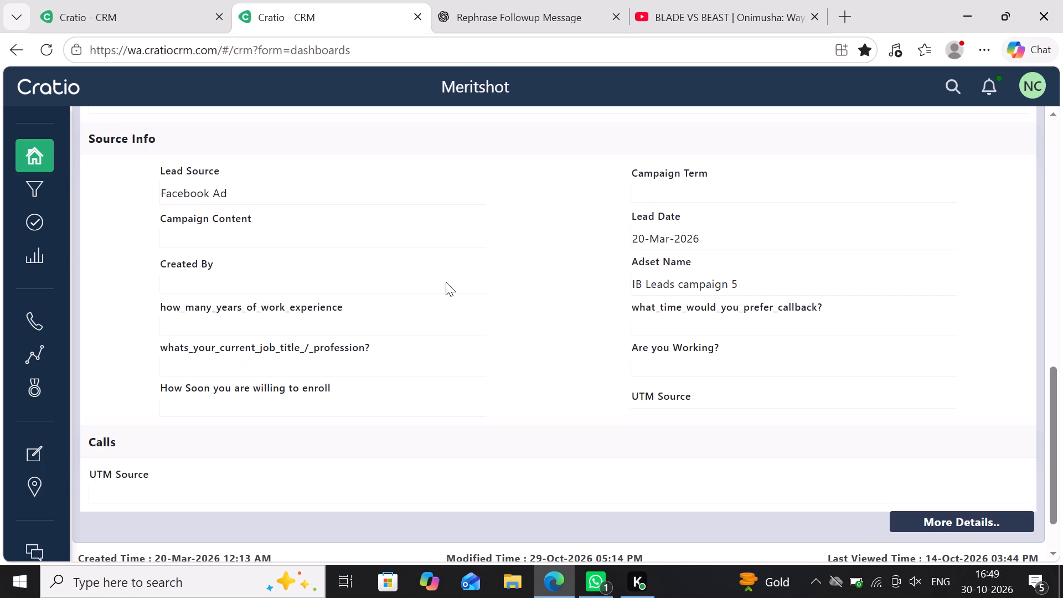